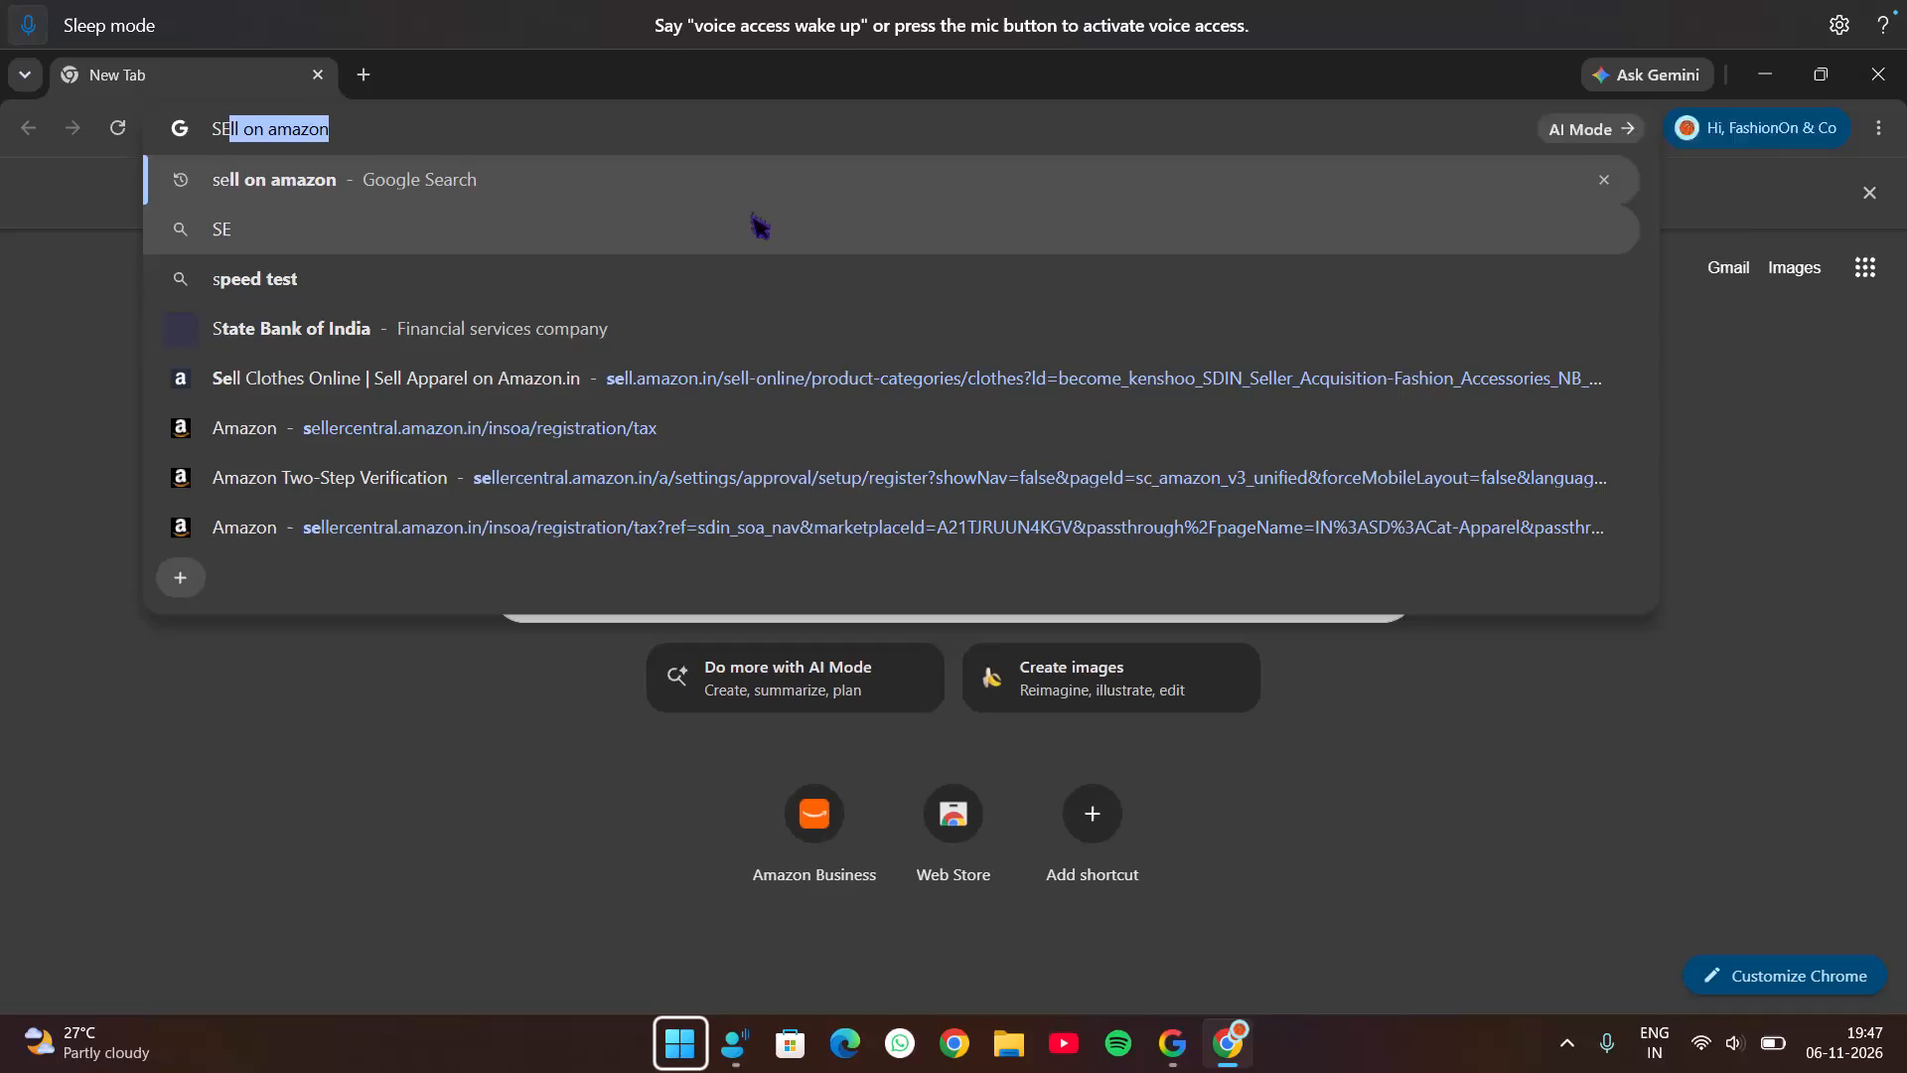
Search Google for "sell on amazon".
type("LL ON AMA")
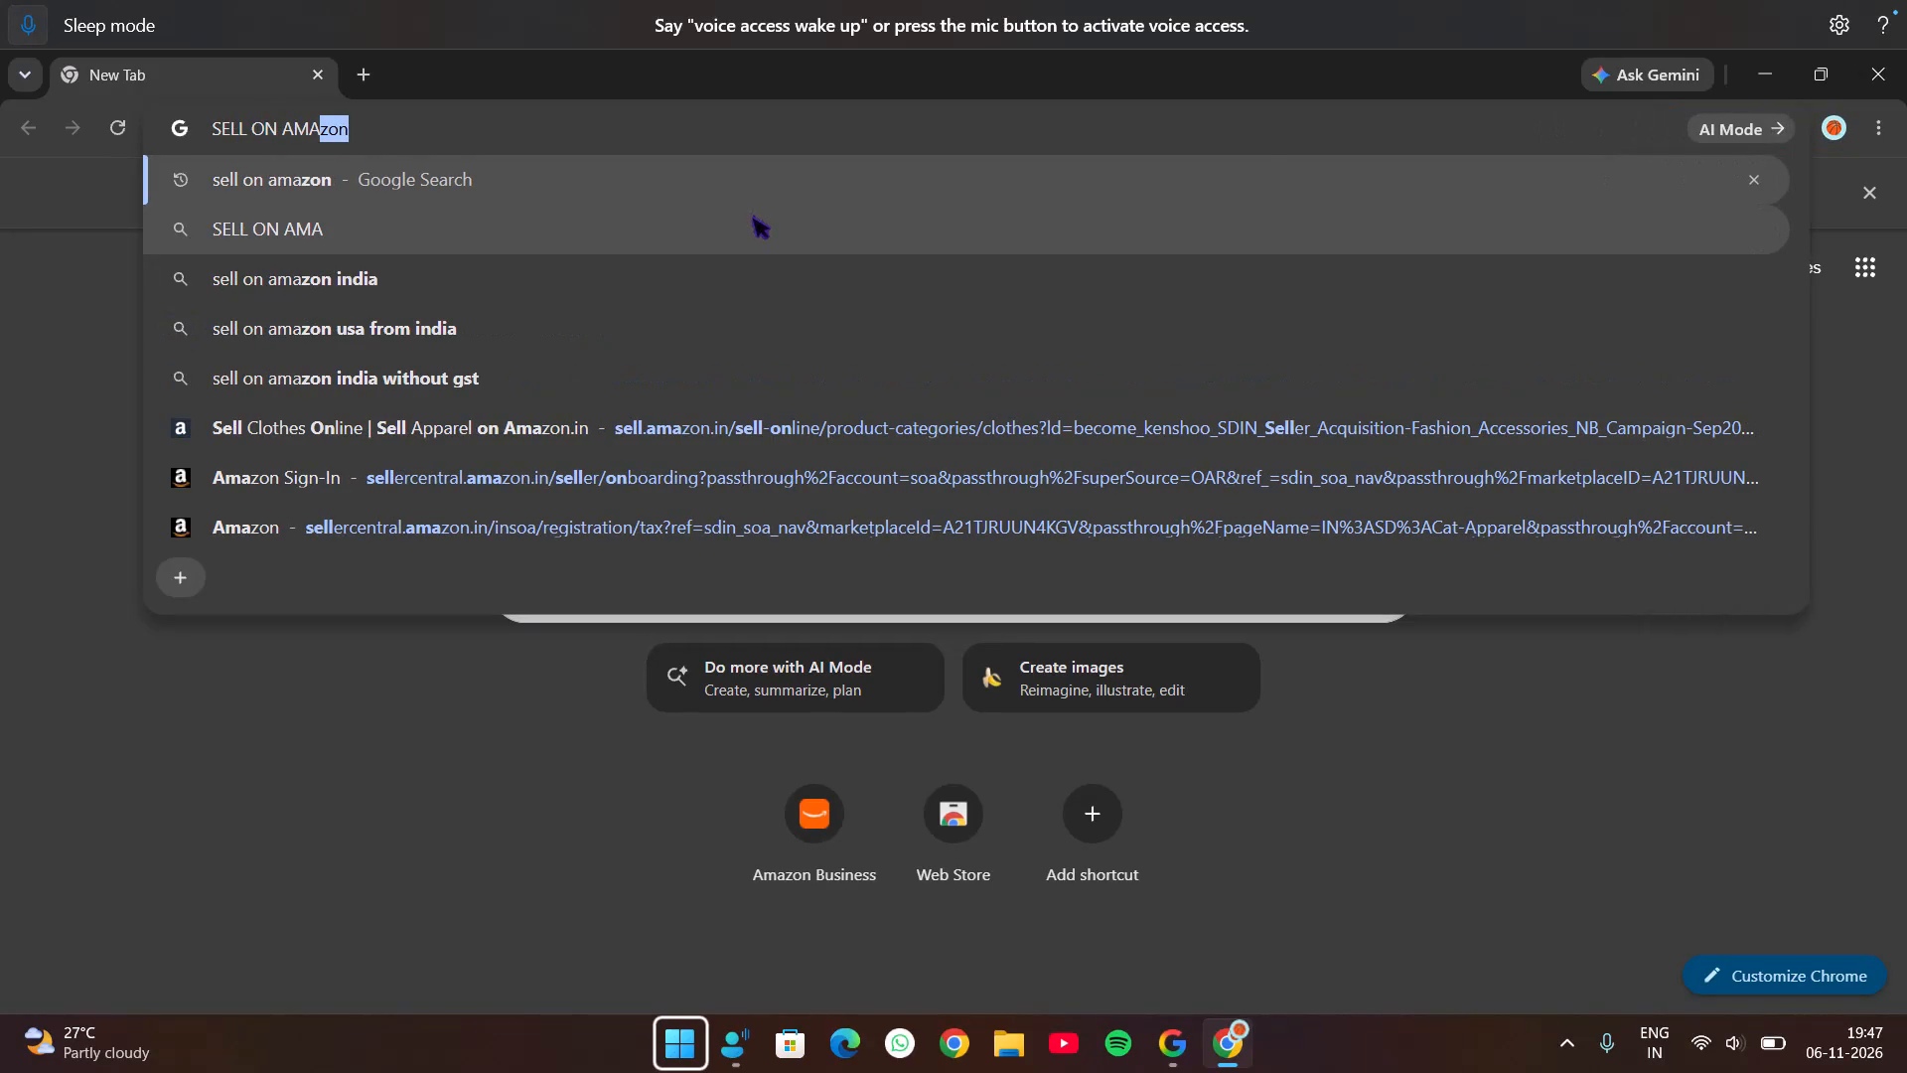
key("Down")
key("Up")
key("Return")
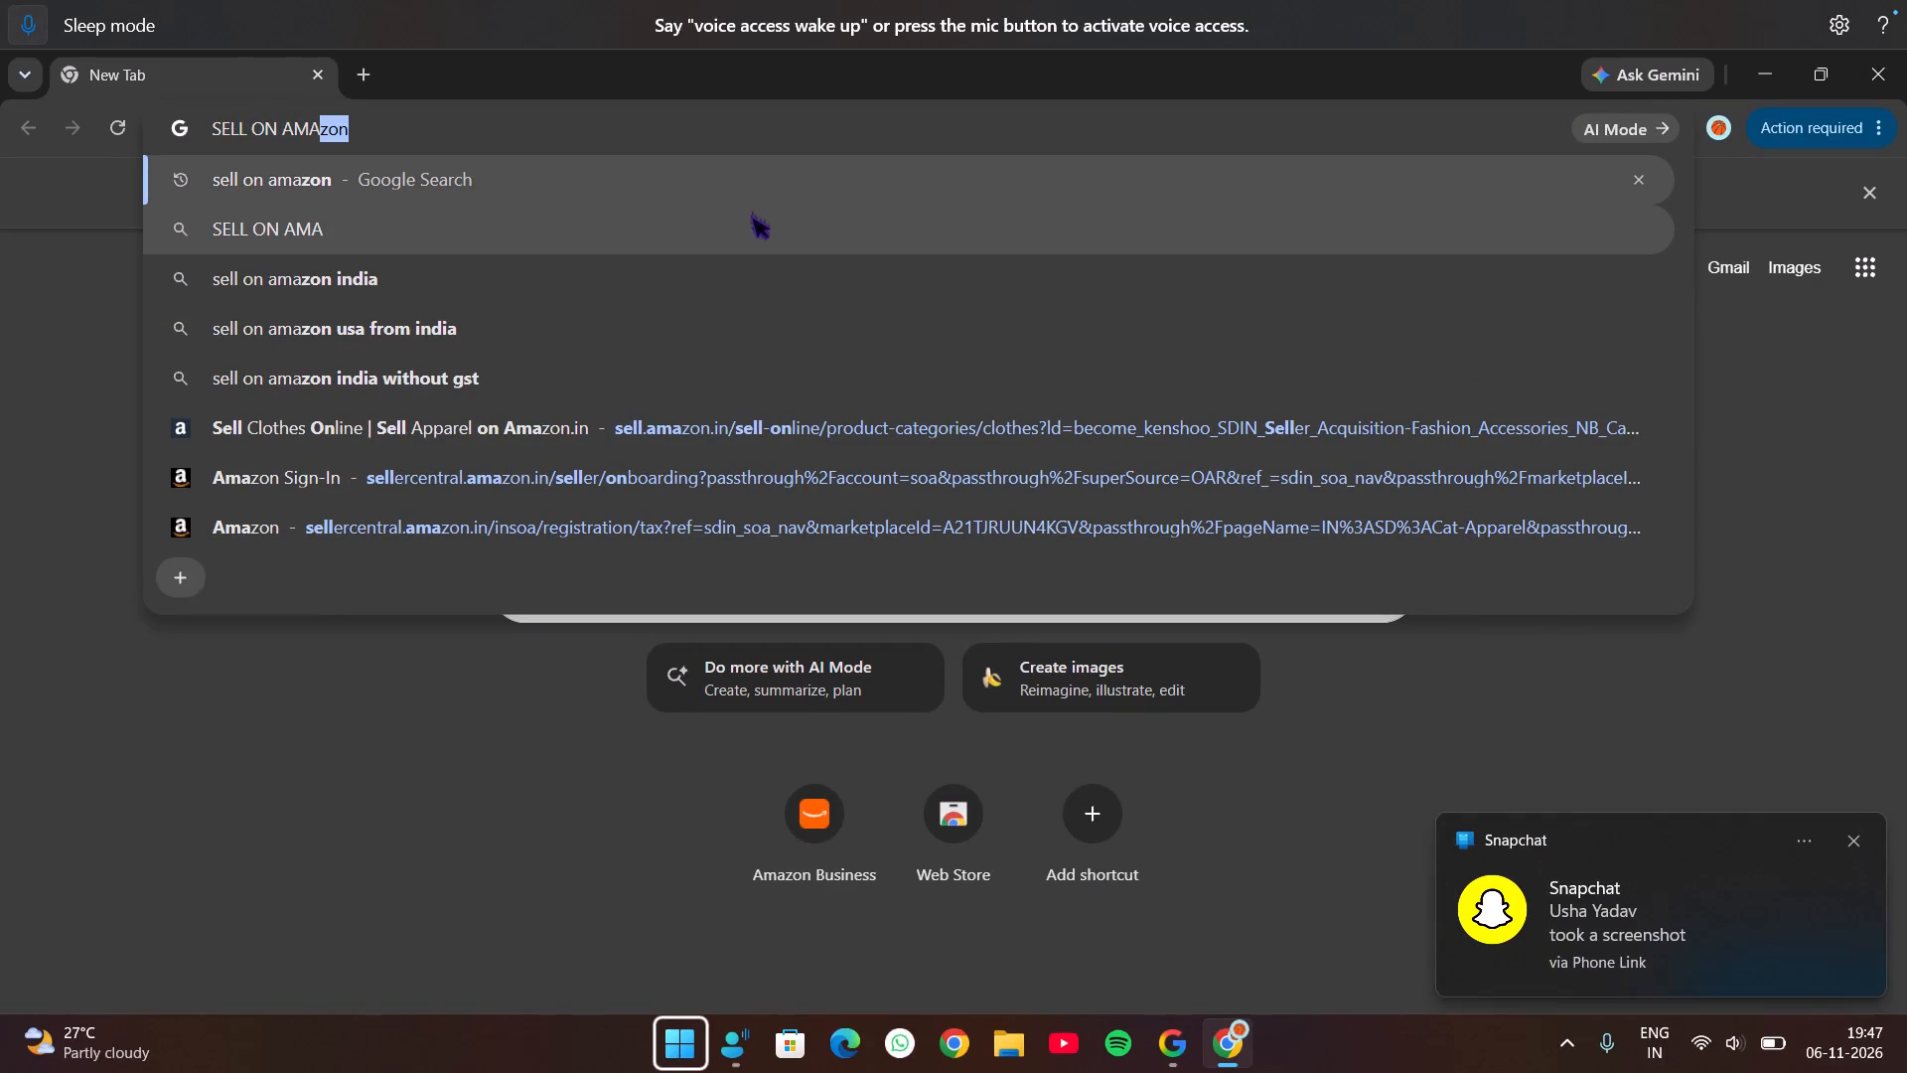
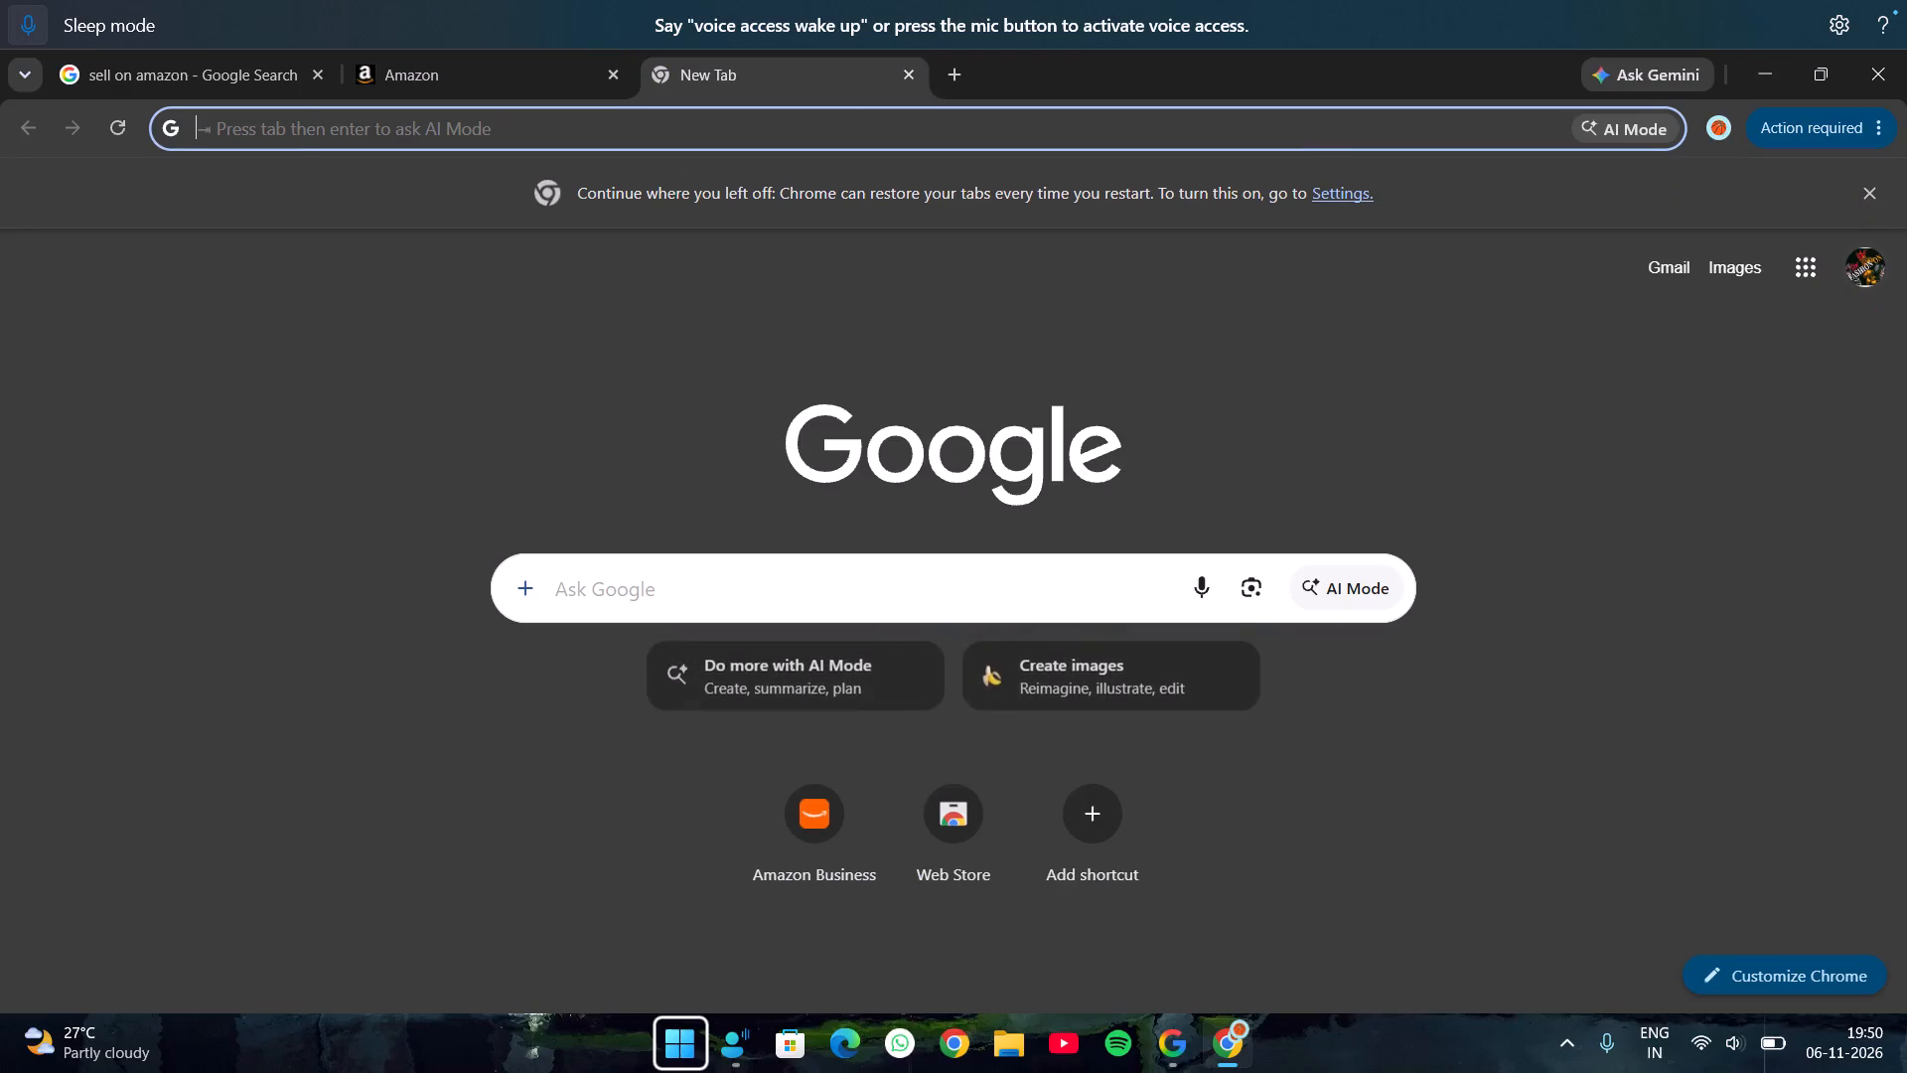
Copy "FashionOn" from the Google account's display name and enter it as the store name in the Amazon seller registration.
left_click(1864, 266)
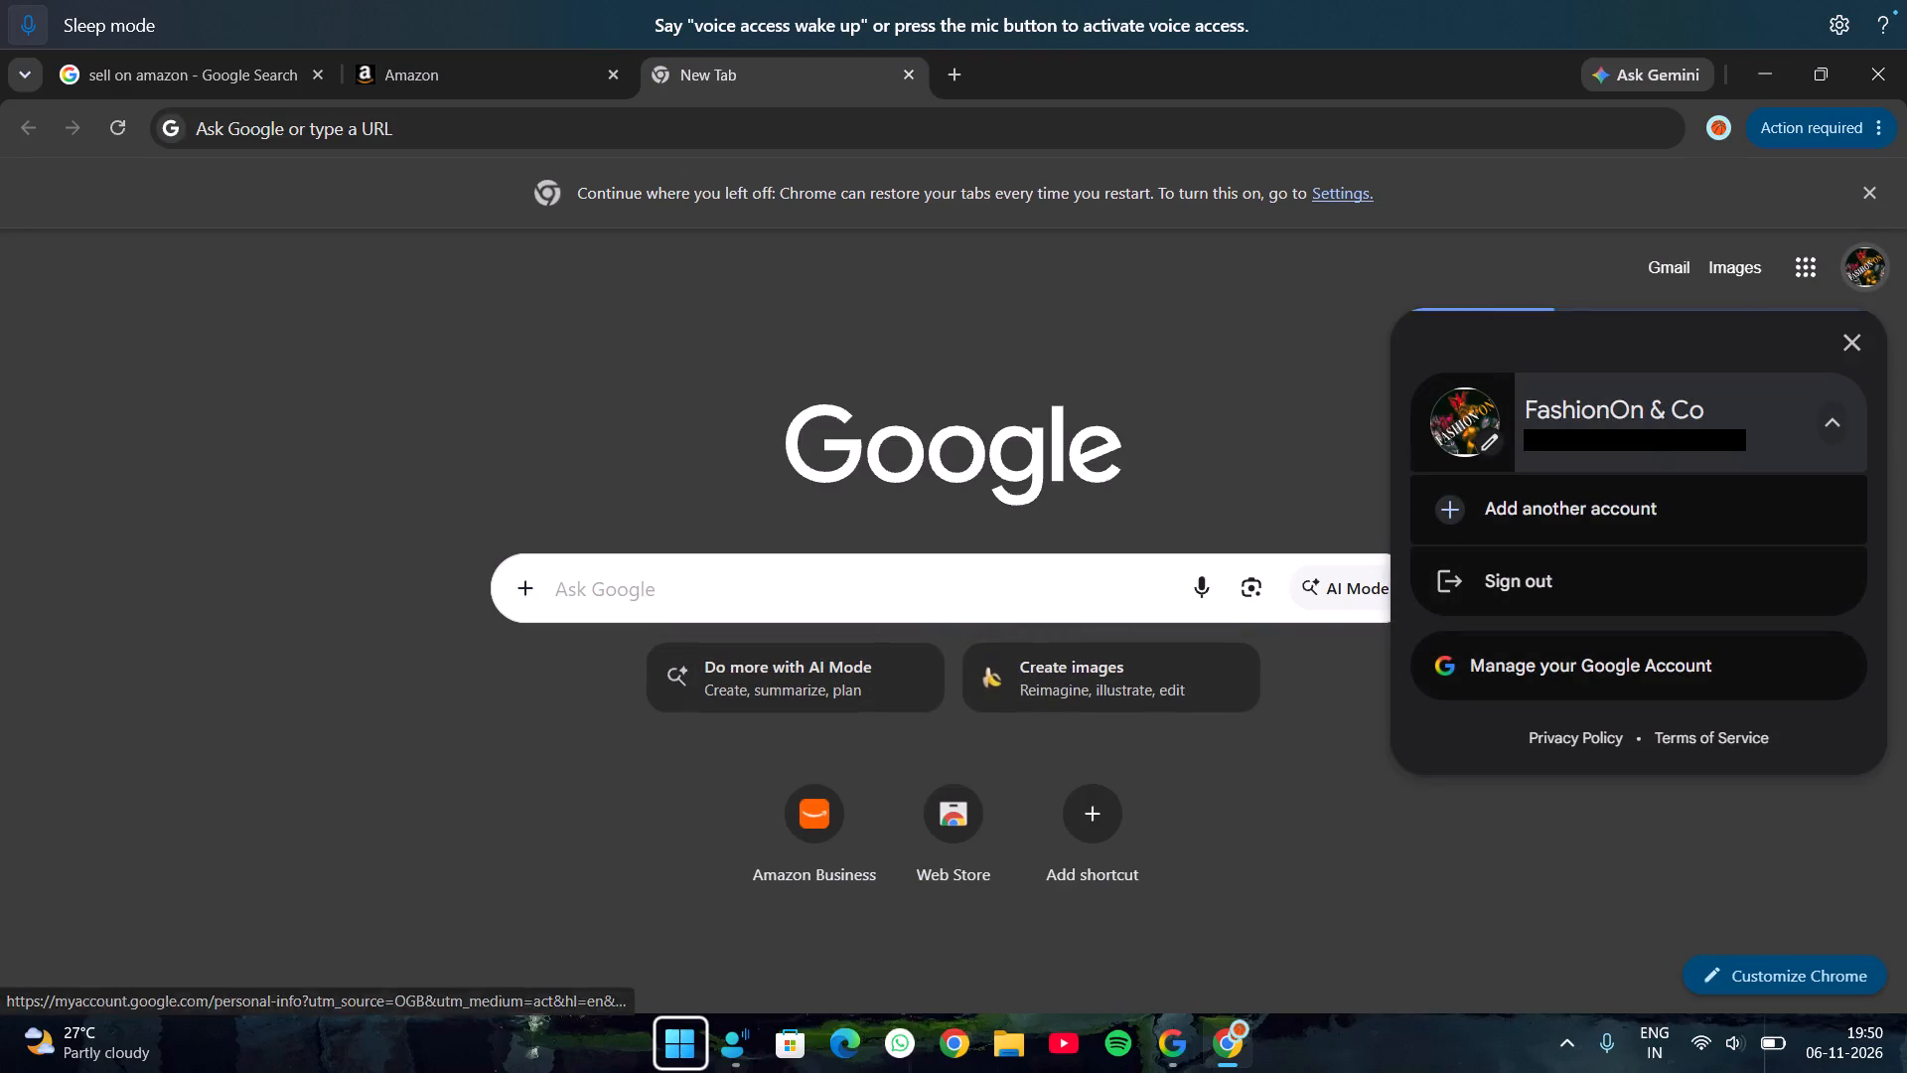
left_click_drag(1524, 412, 1638, 416)
key("ctrl+c")
key("ctrl+c")
key("ctrl+c")
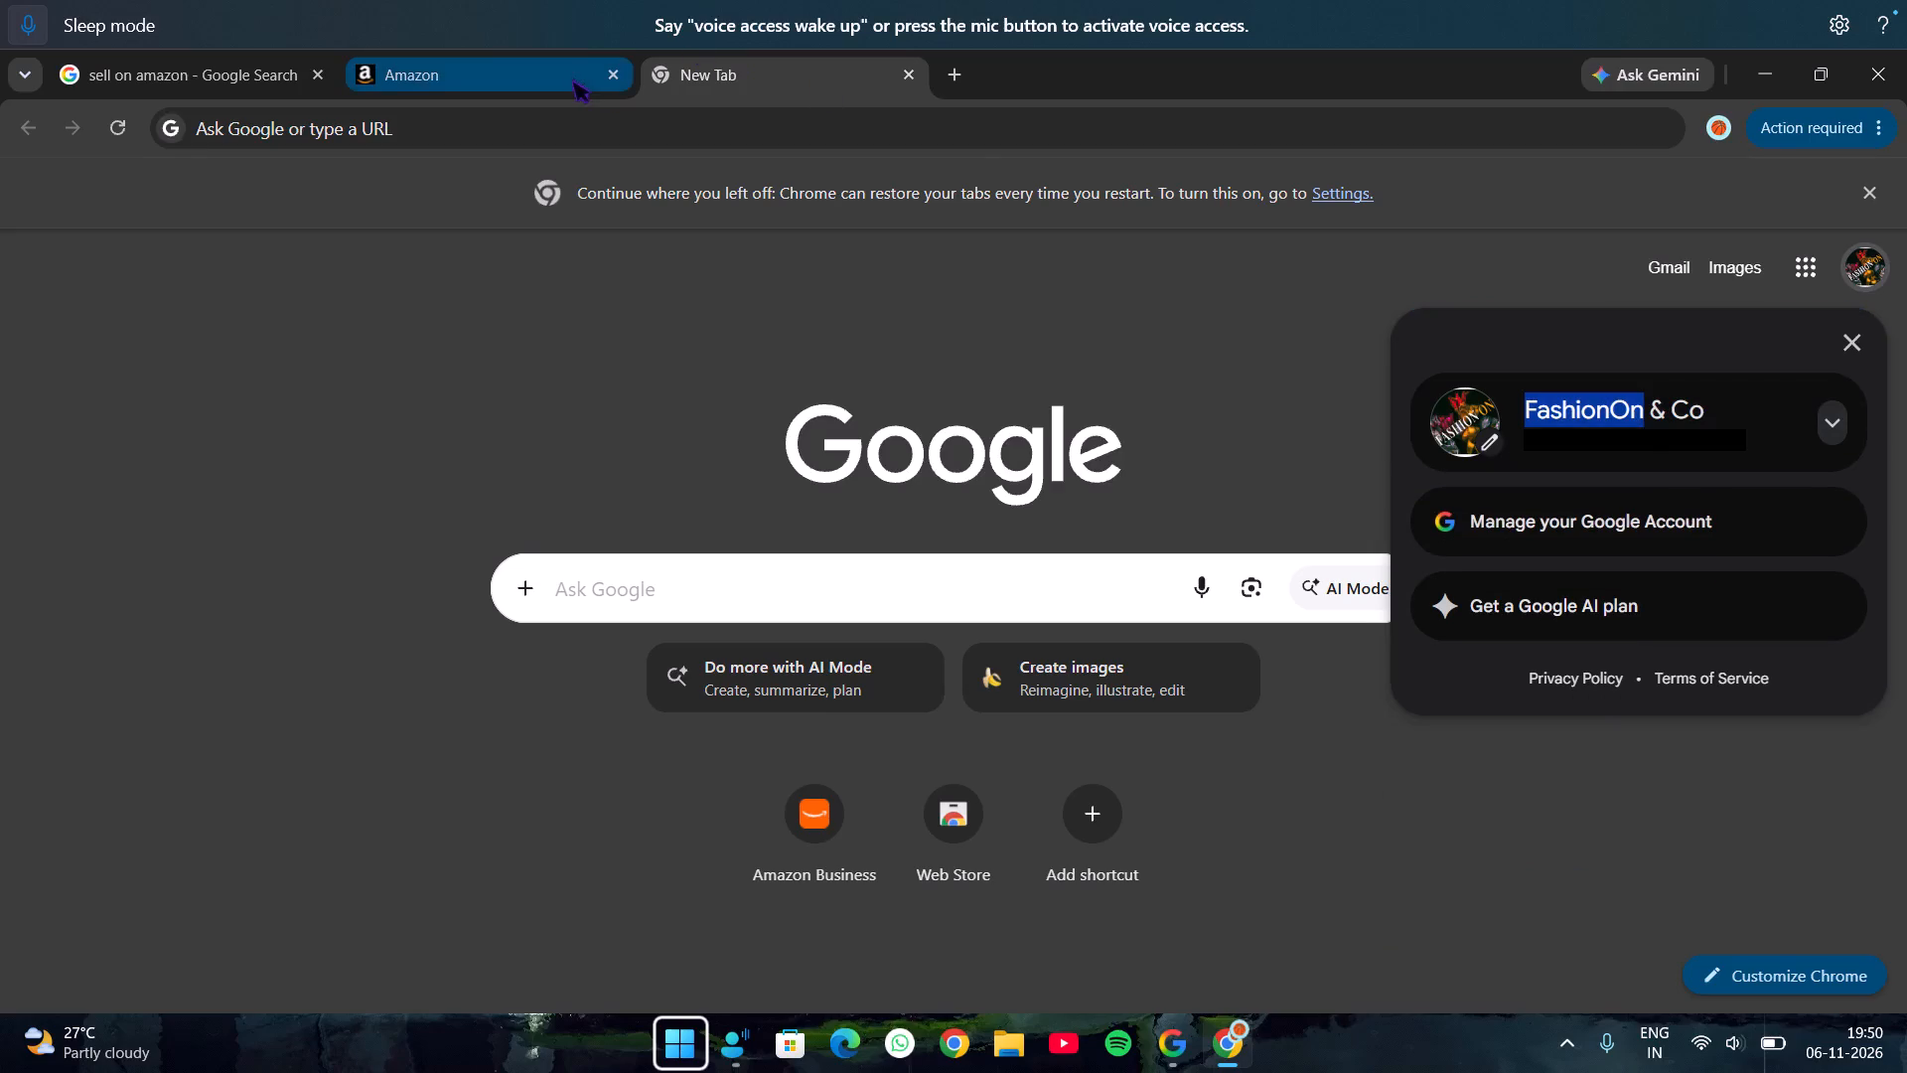
left_click(571, 74)
key("ctrl+v")
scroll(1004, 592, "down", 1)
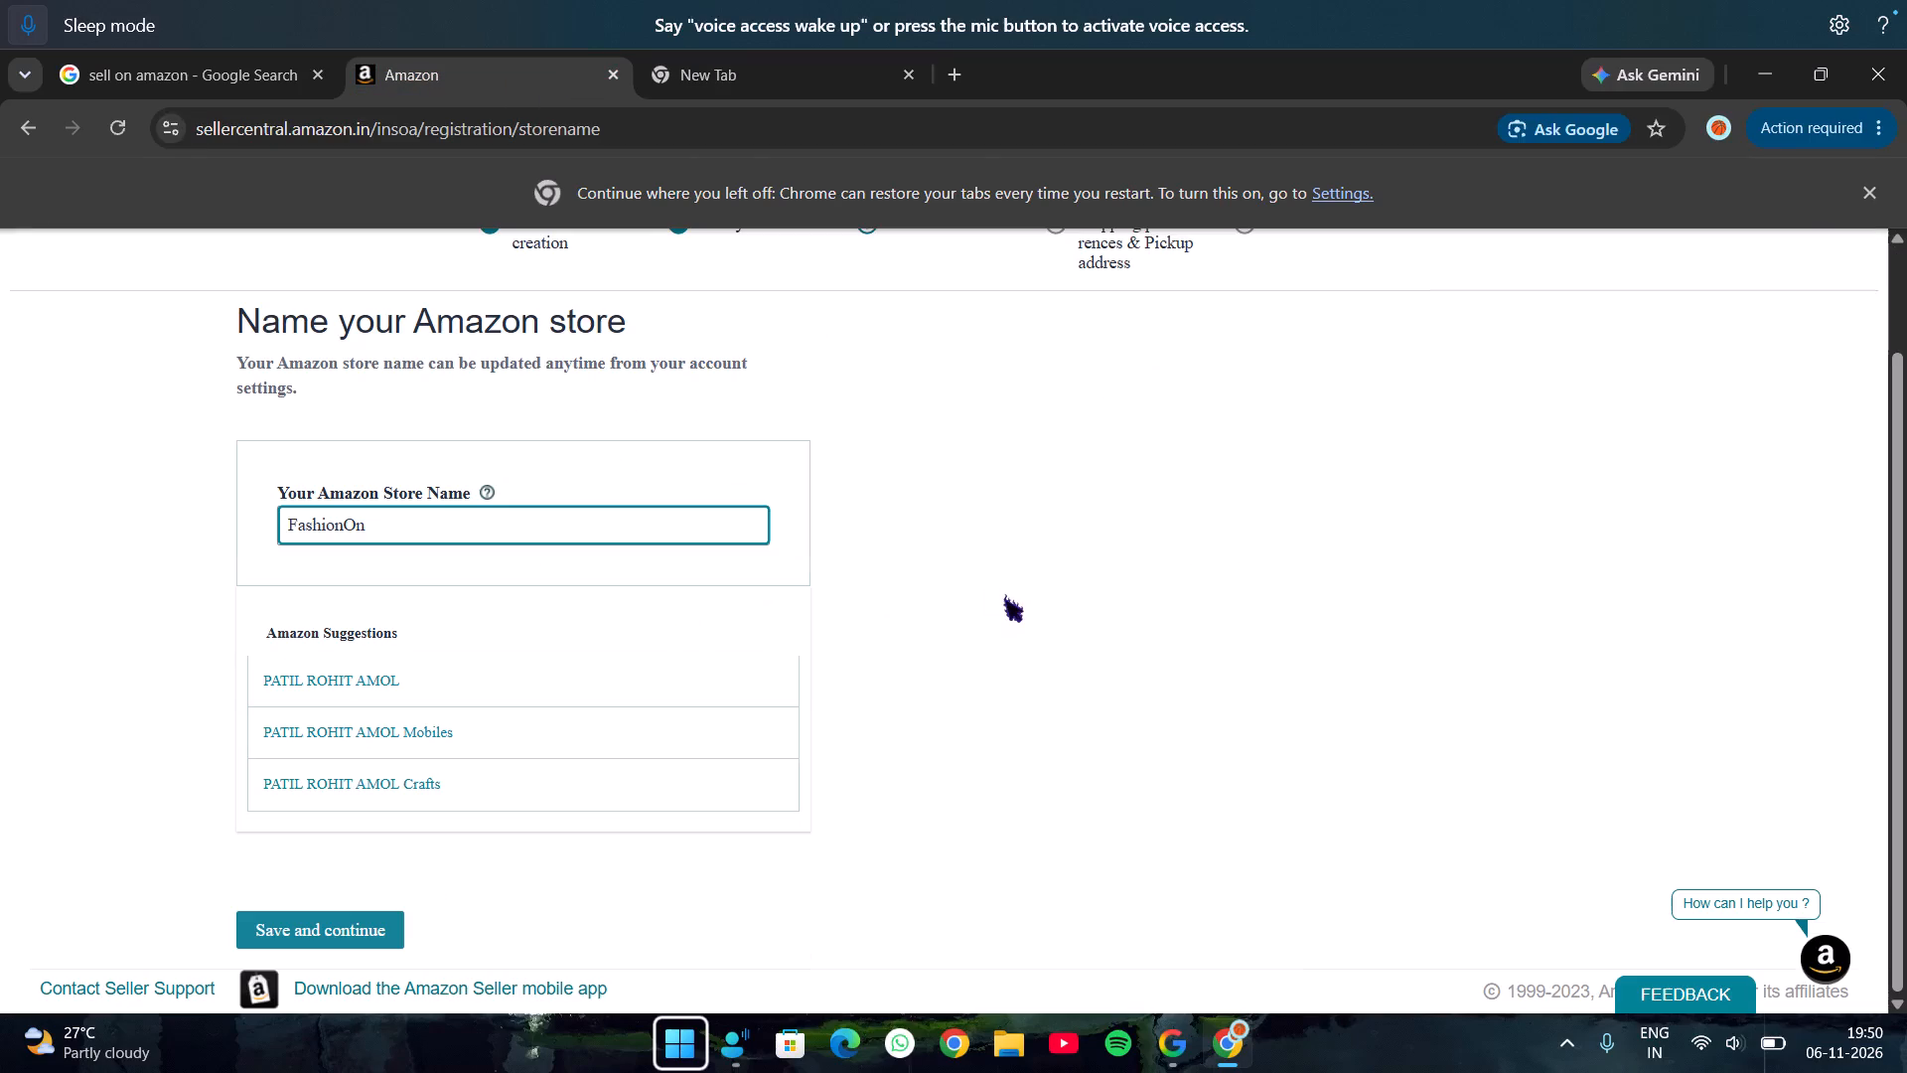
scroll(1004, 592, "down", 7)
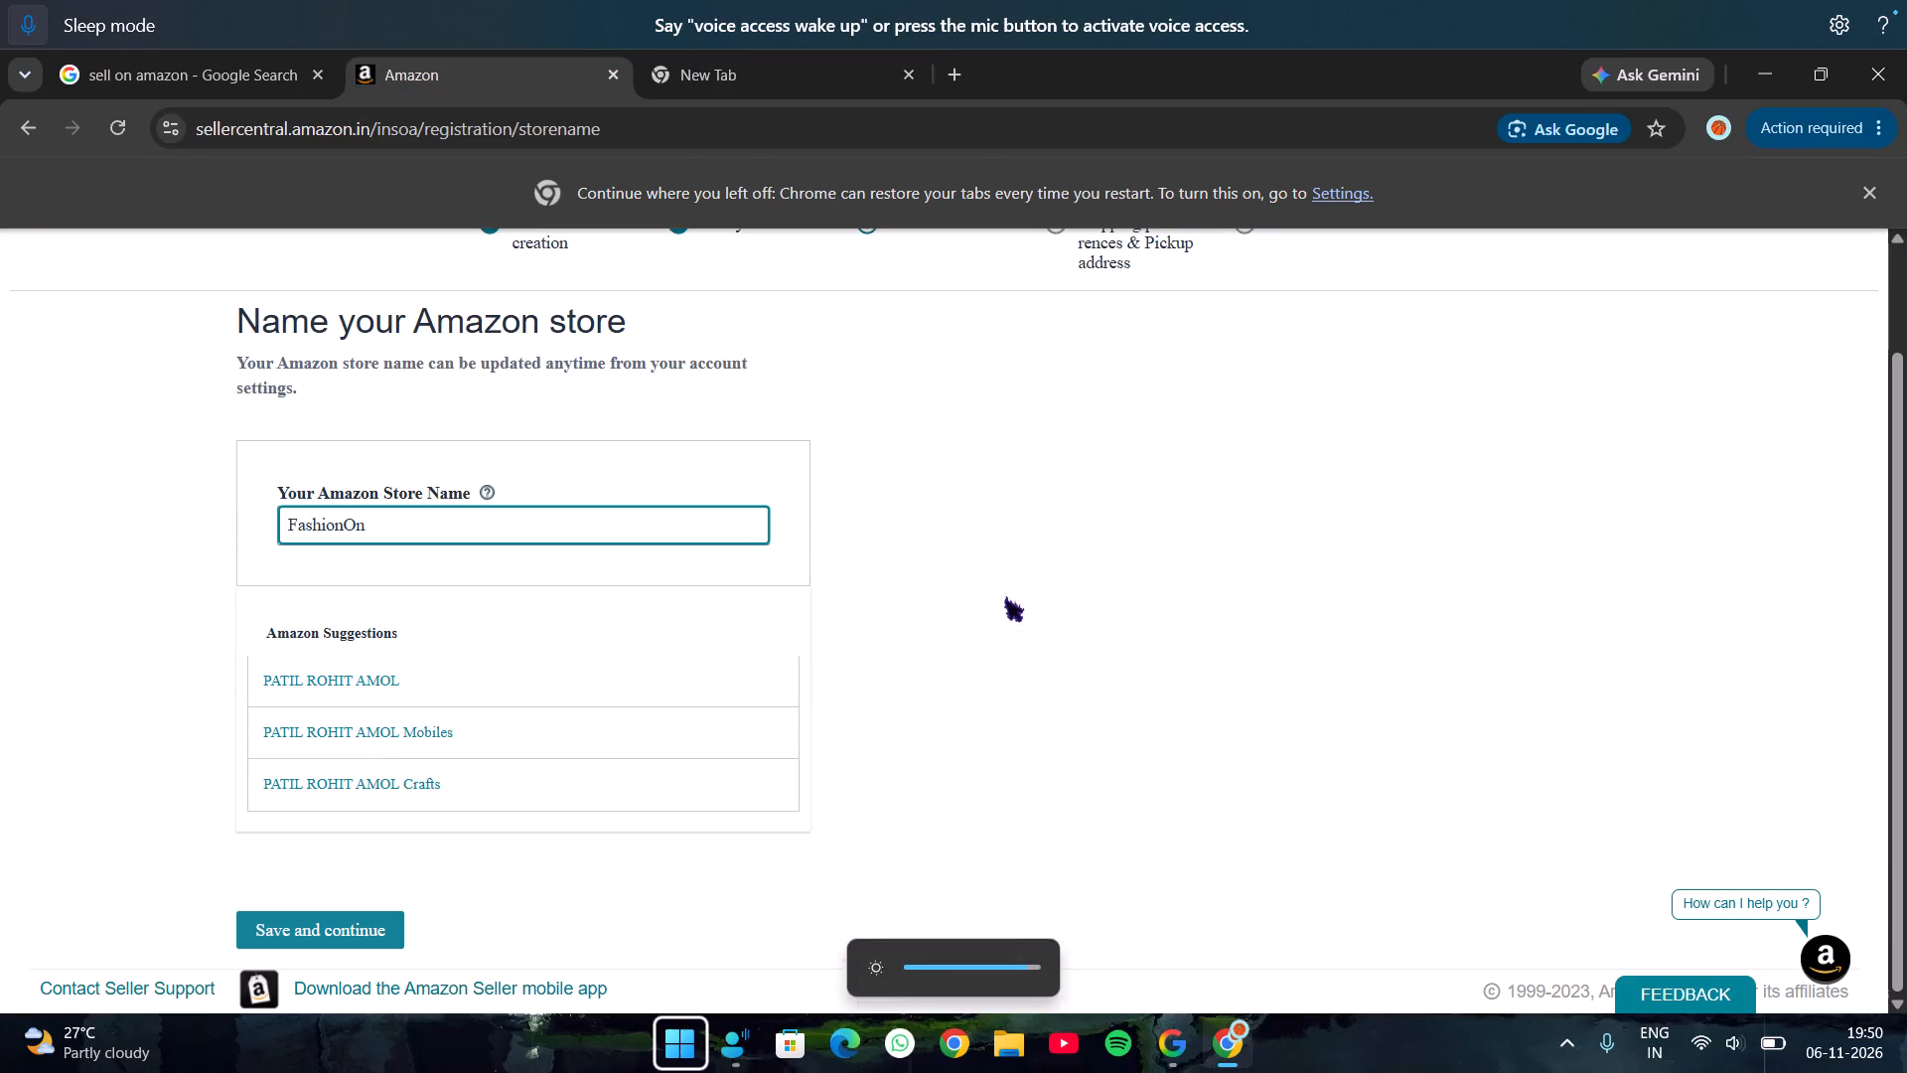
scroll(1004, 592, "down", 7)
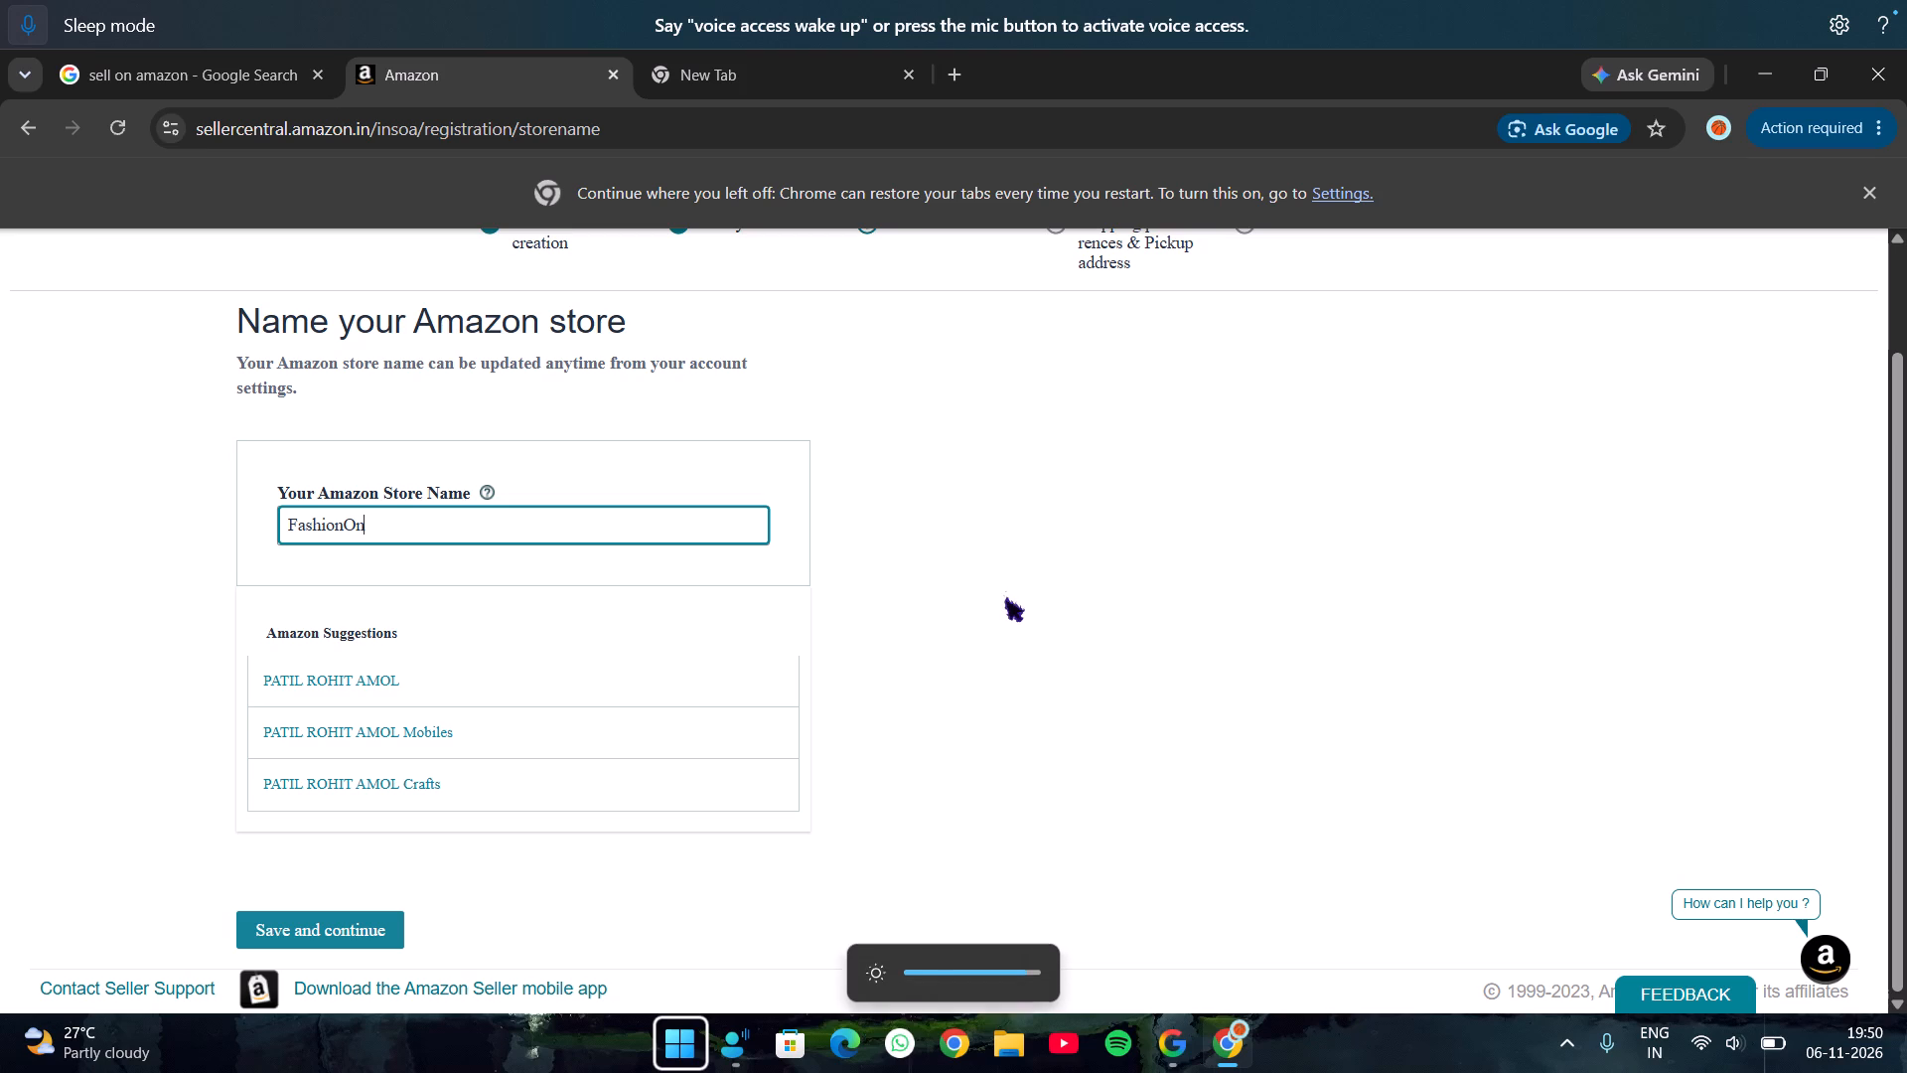
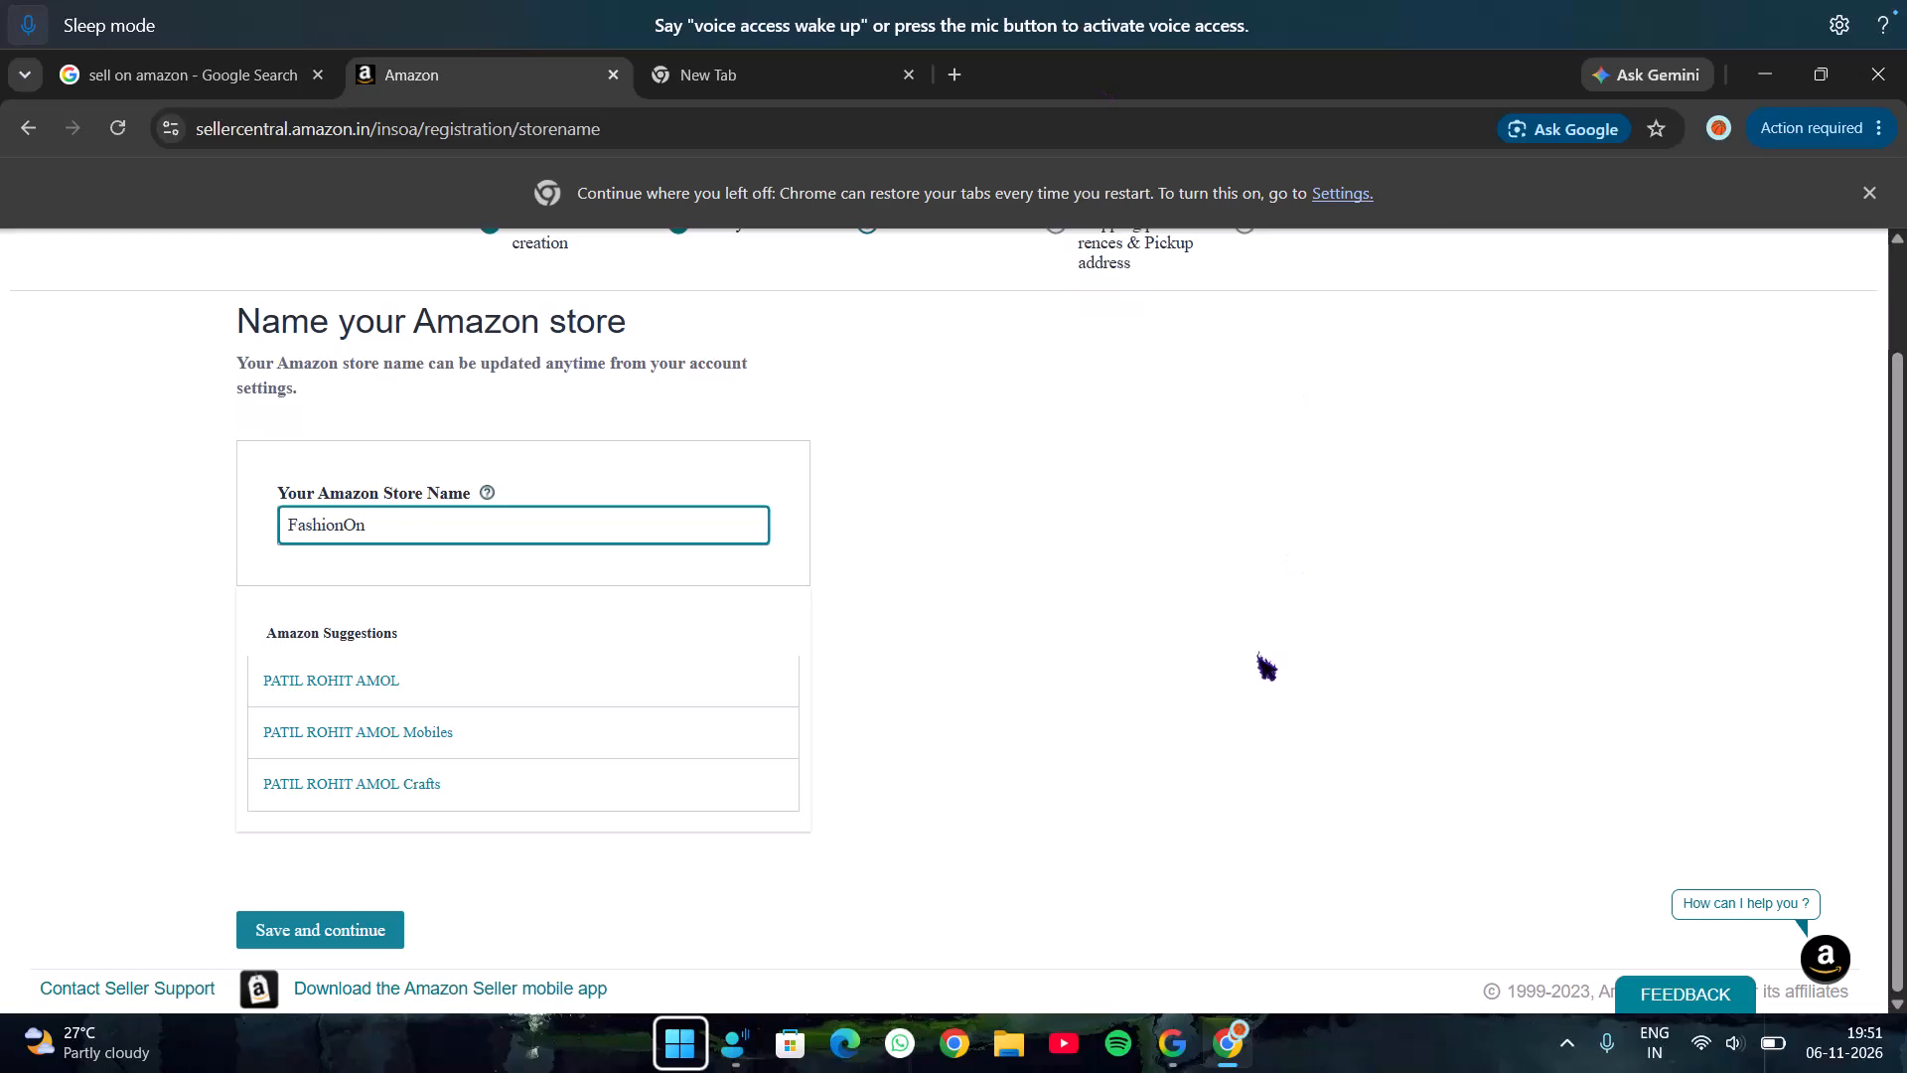
Save the store name and continue to the Pickup Address stage of the seller registration.
scroll(1257, 651, "down", 2)
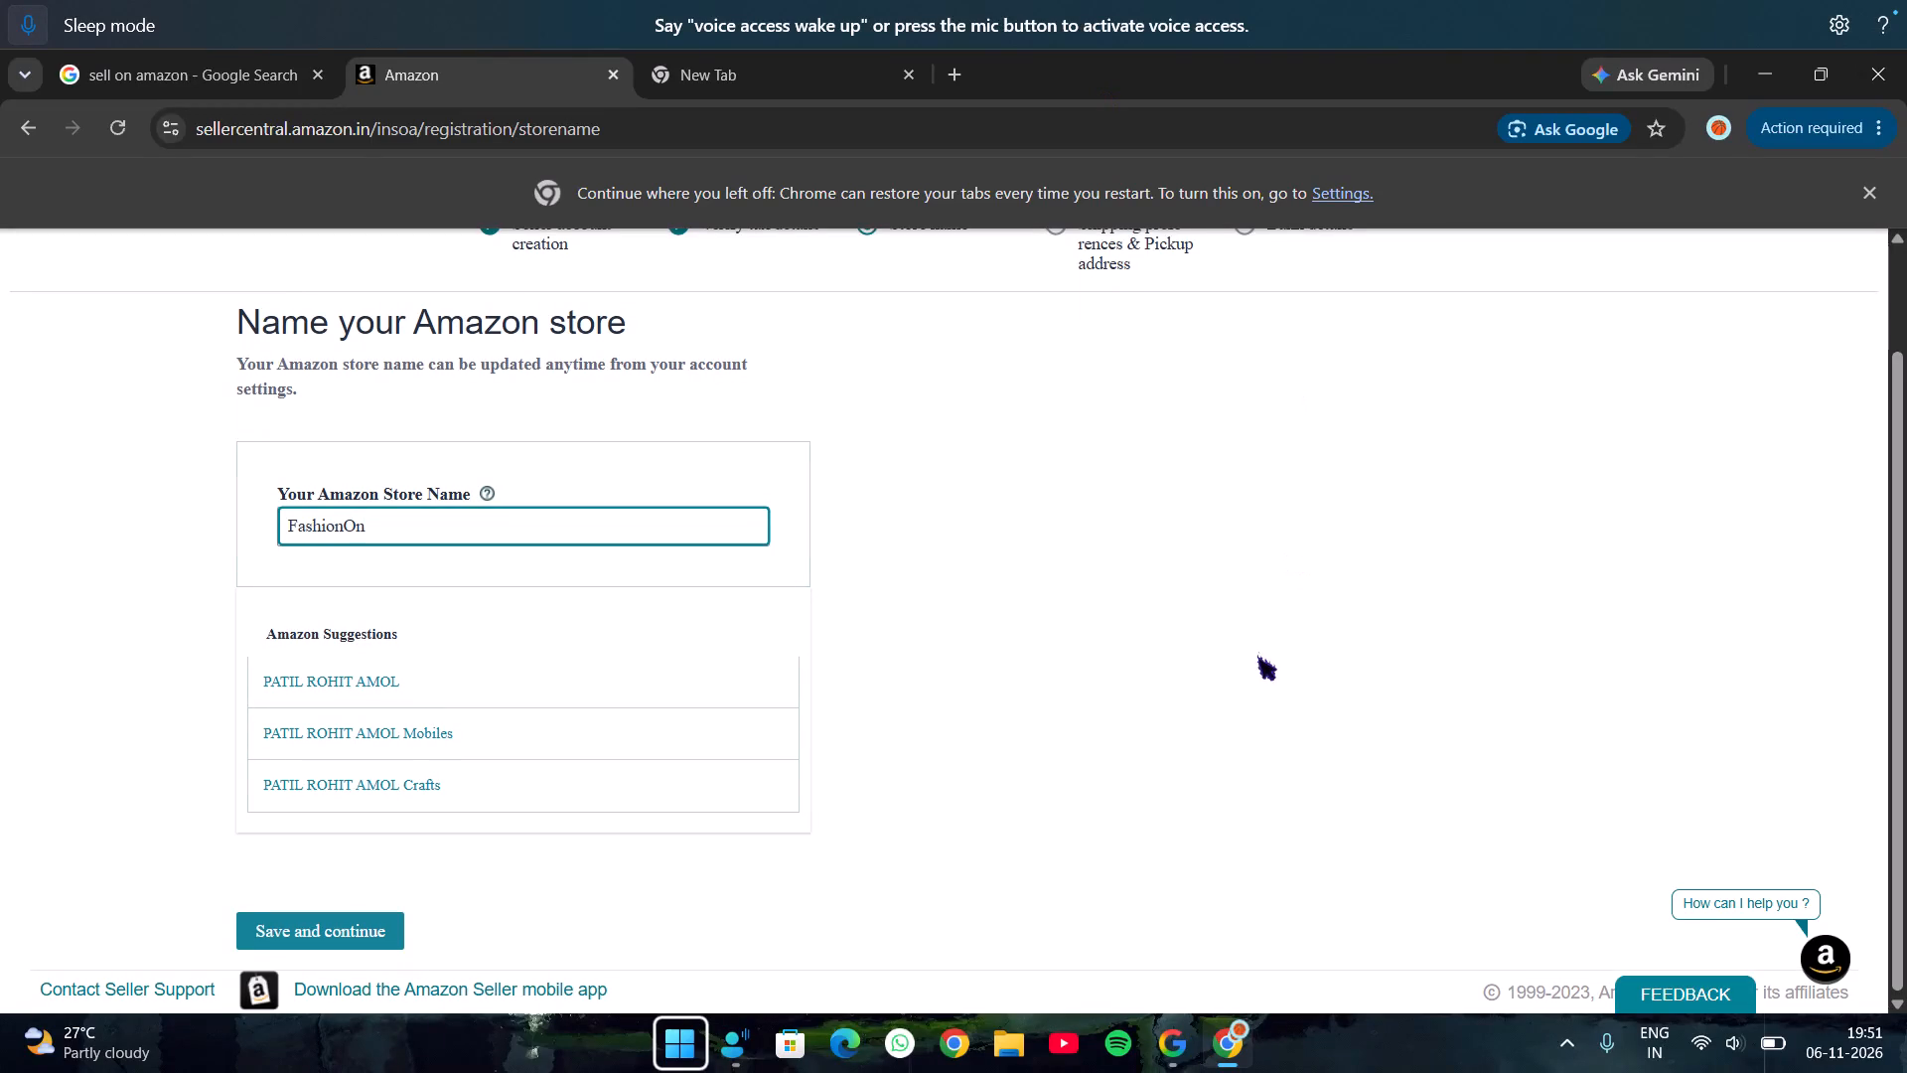
scroll(1257, 651, "down", 3)
left_click(370, 924)
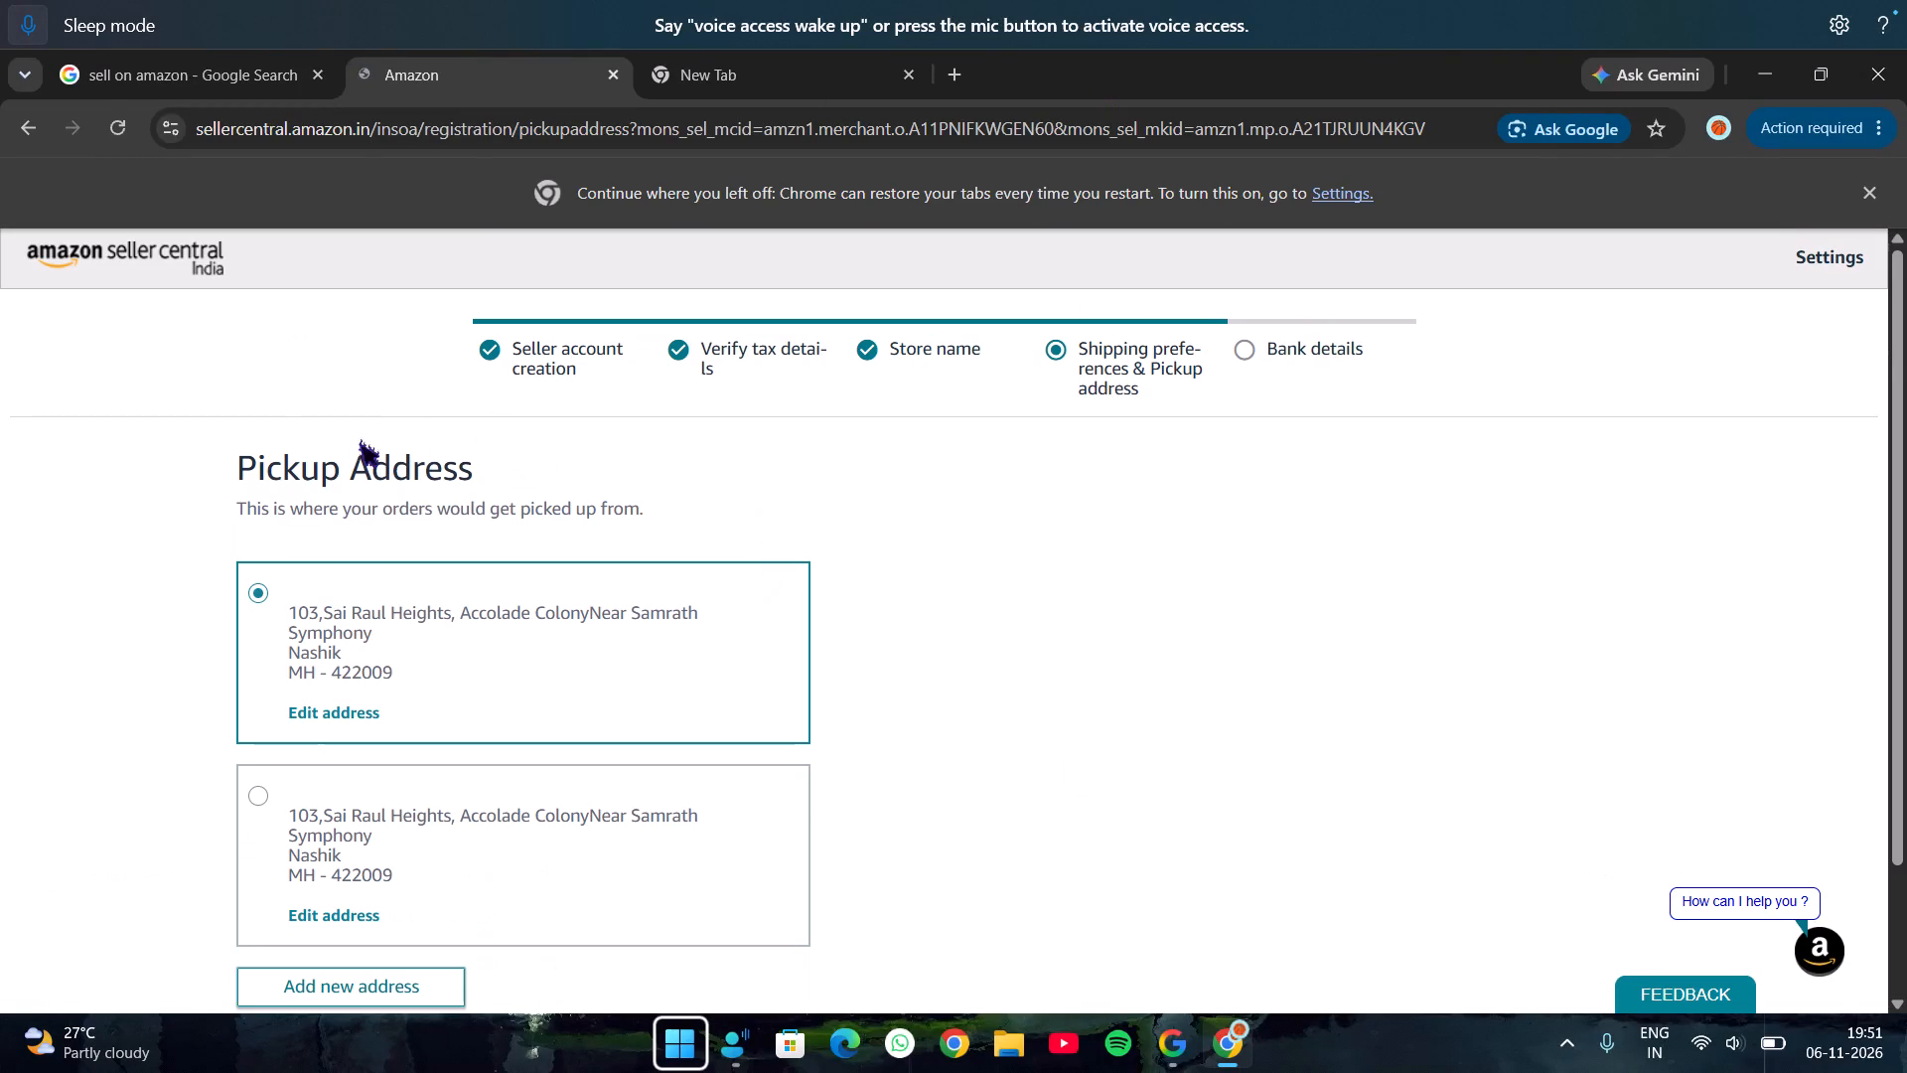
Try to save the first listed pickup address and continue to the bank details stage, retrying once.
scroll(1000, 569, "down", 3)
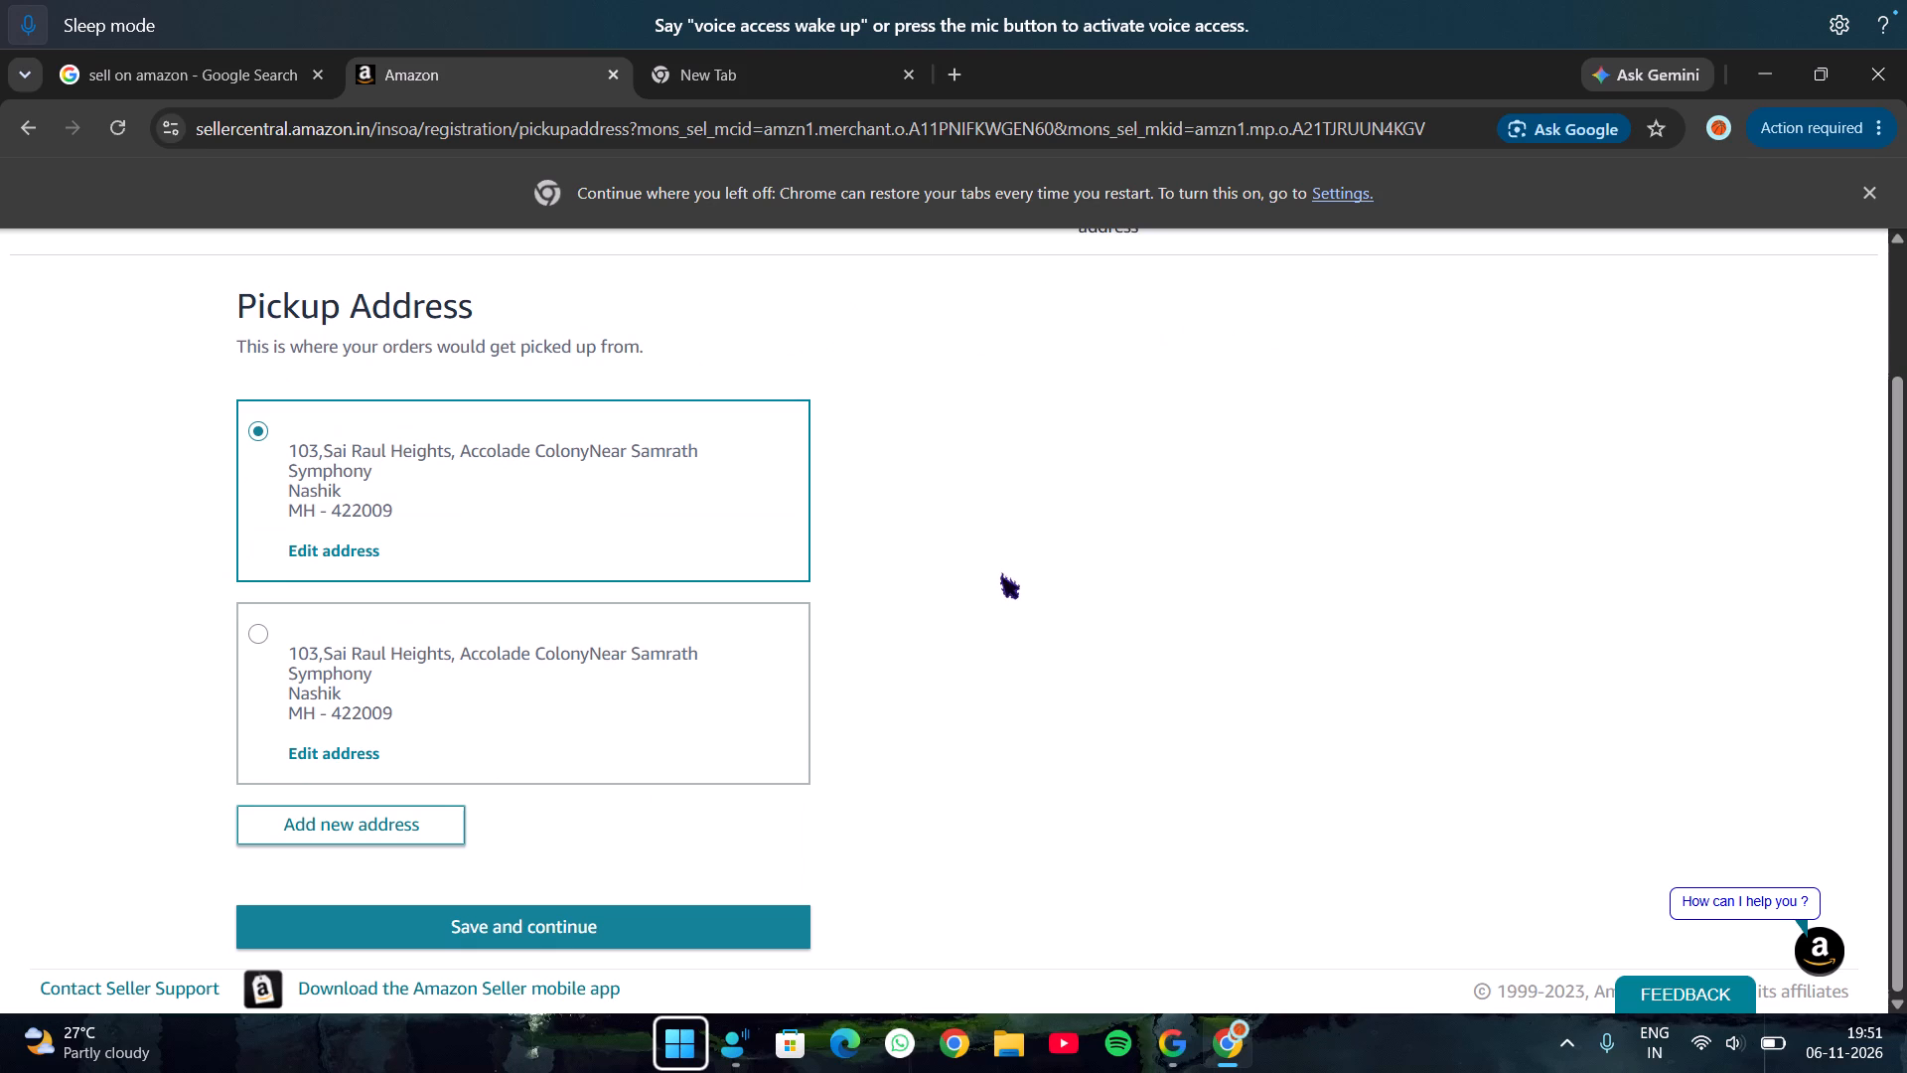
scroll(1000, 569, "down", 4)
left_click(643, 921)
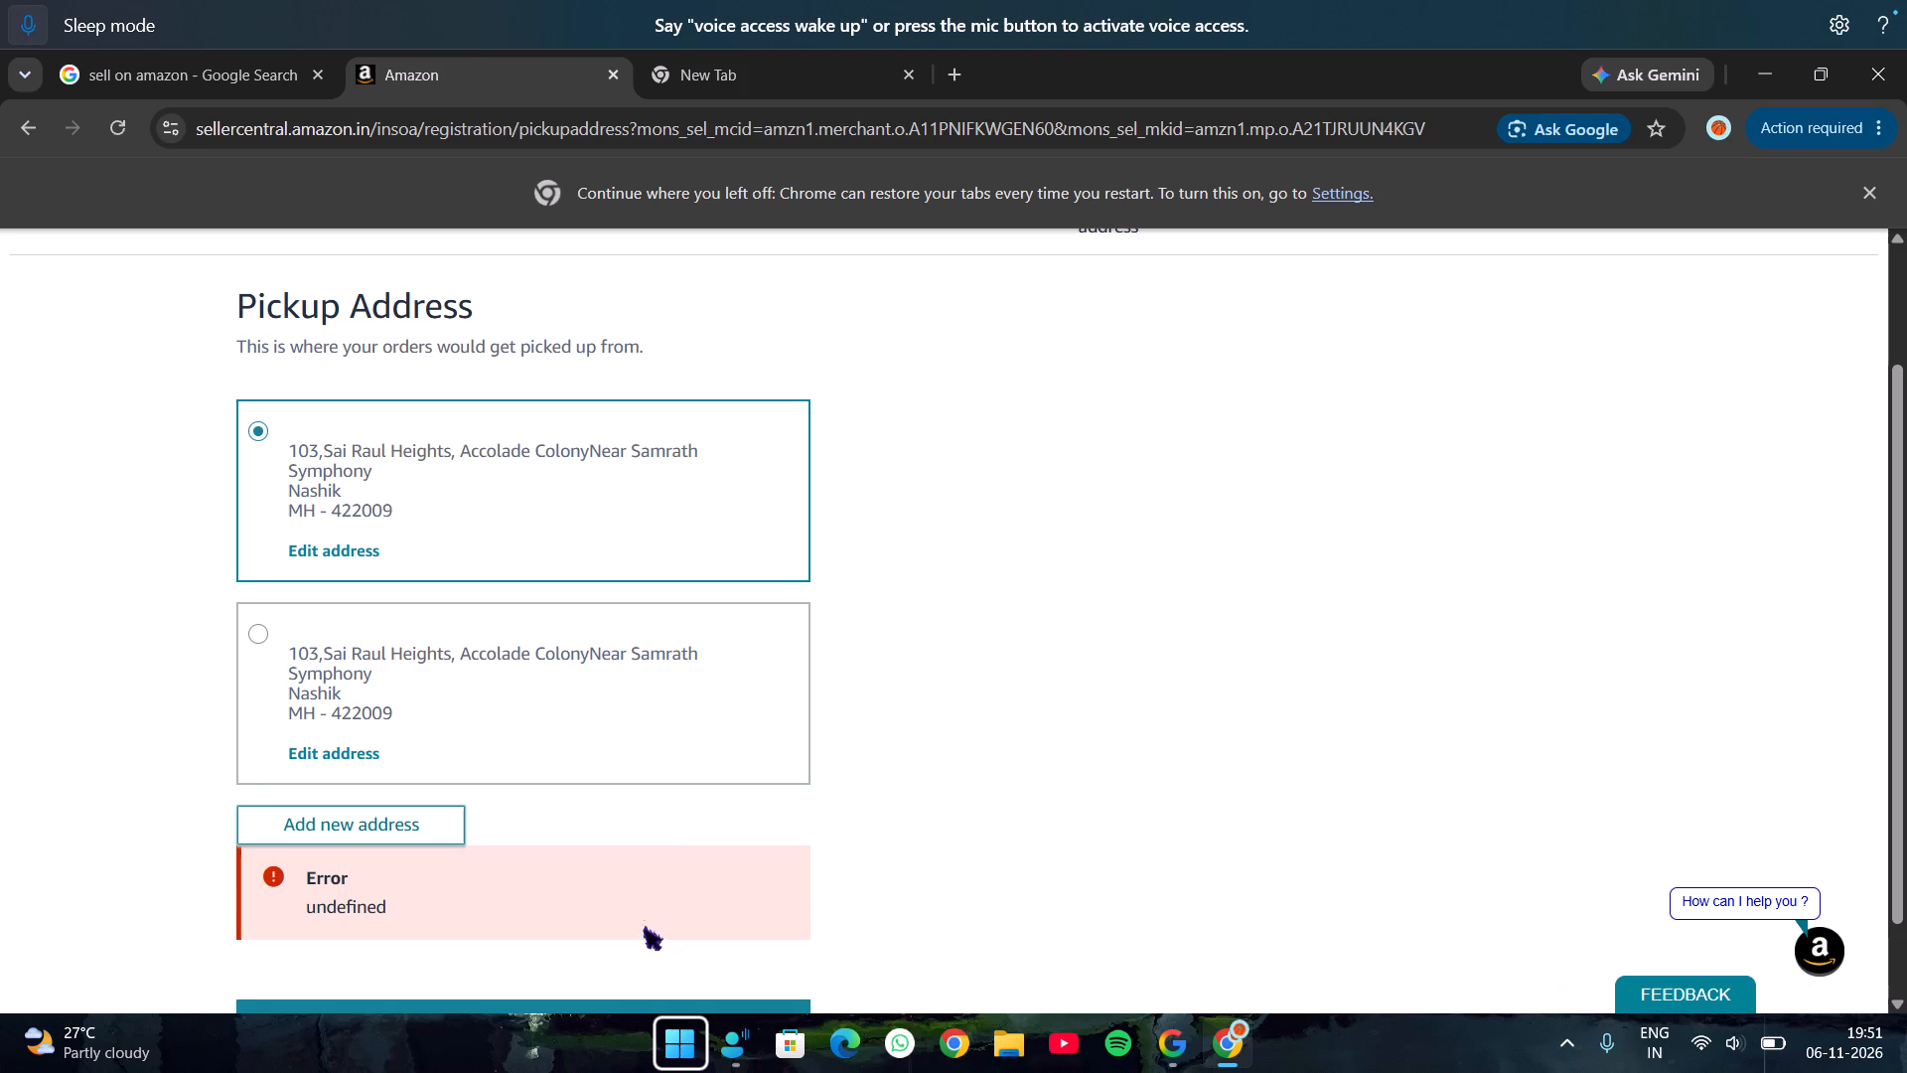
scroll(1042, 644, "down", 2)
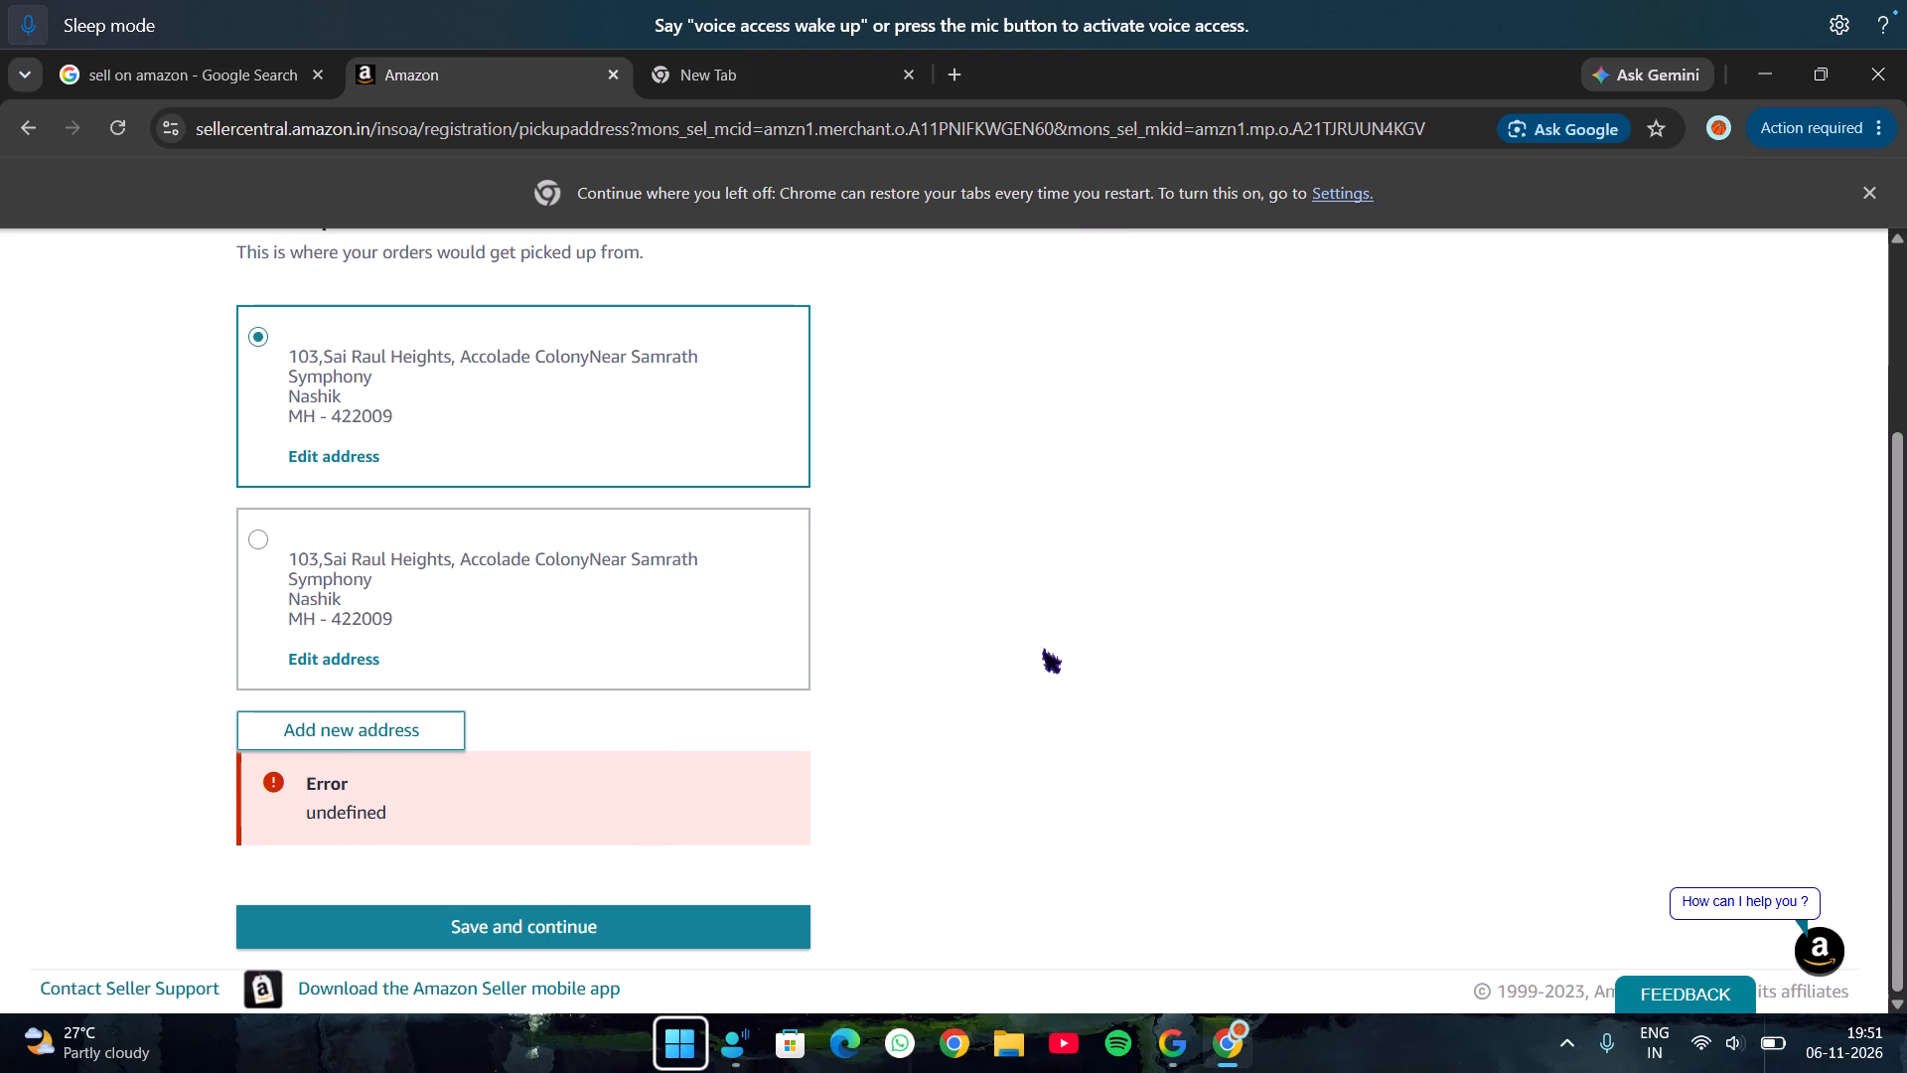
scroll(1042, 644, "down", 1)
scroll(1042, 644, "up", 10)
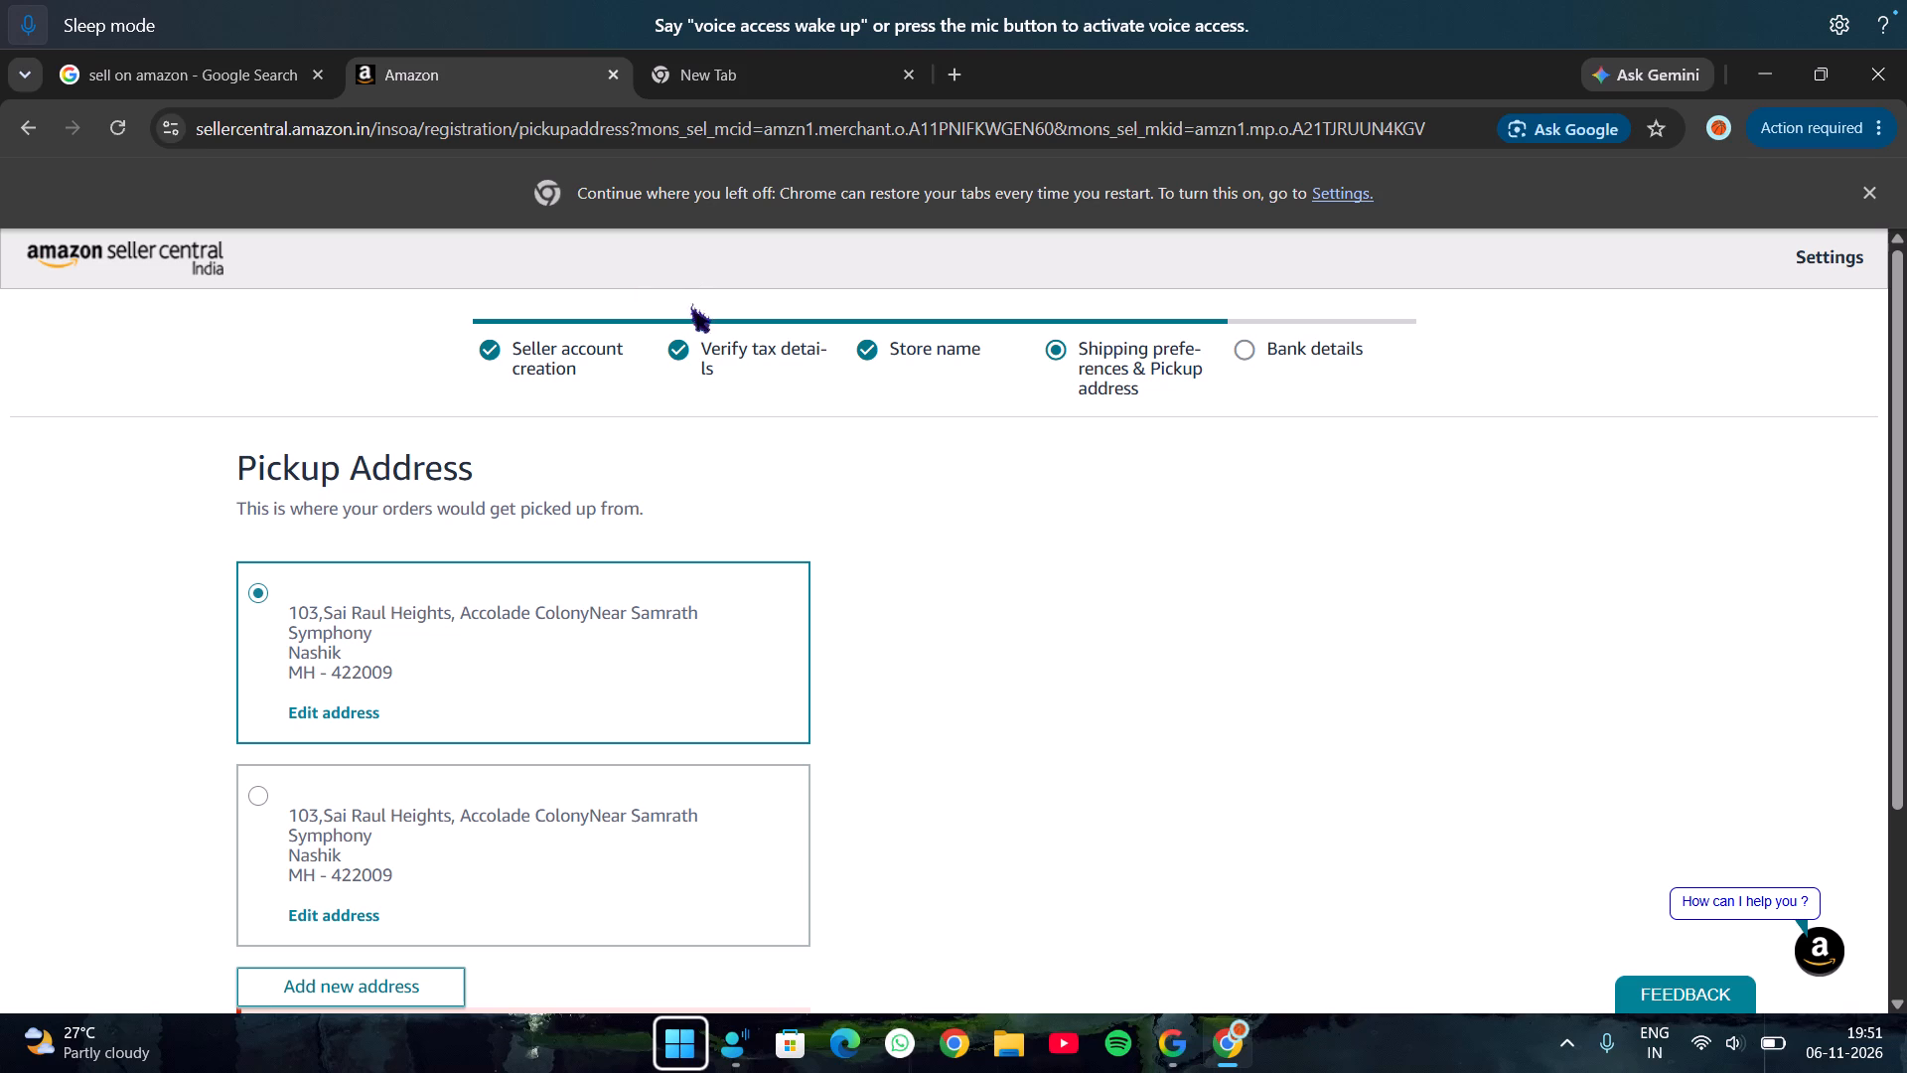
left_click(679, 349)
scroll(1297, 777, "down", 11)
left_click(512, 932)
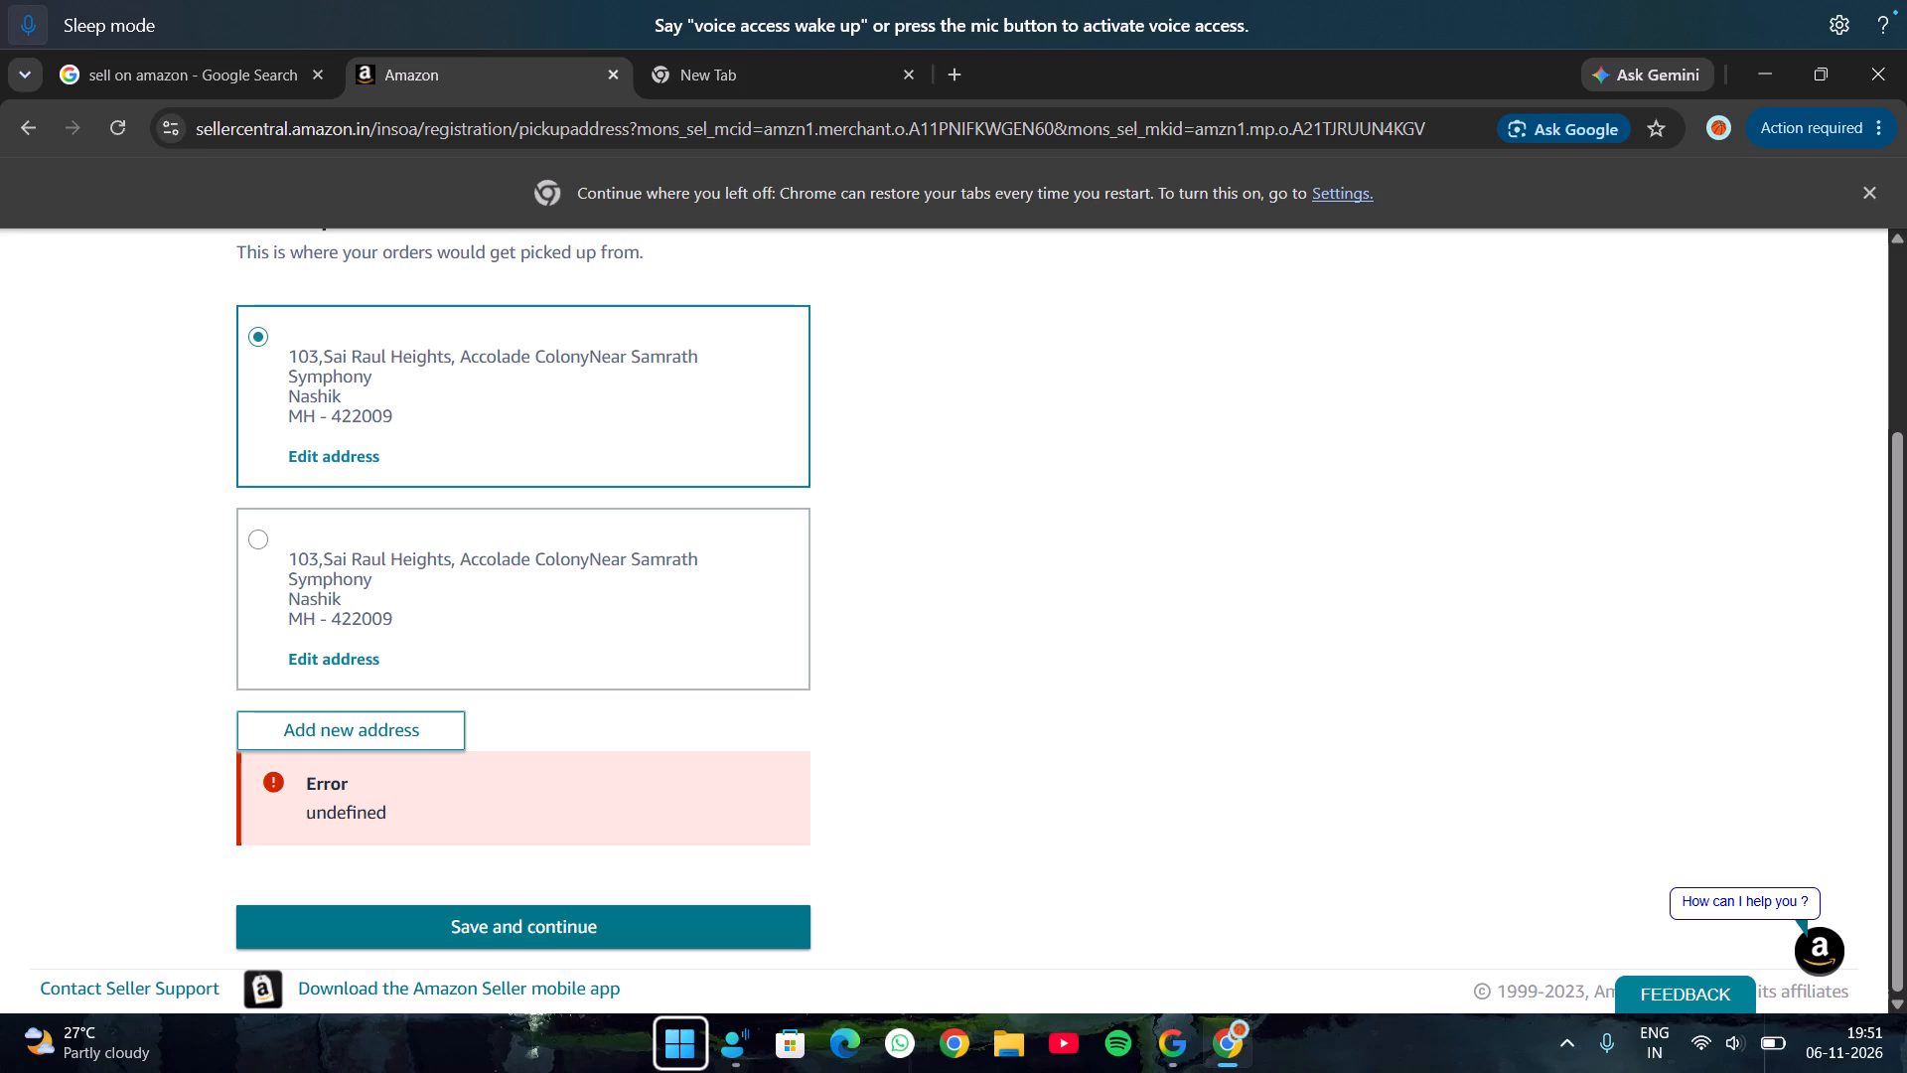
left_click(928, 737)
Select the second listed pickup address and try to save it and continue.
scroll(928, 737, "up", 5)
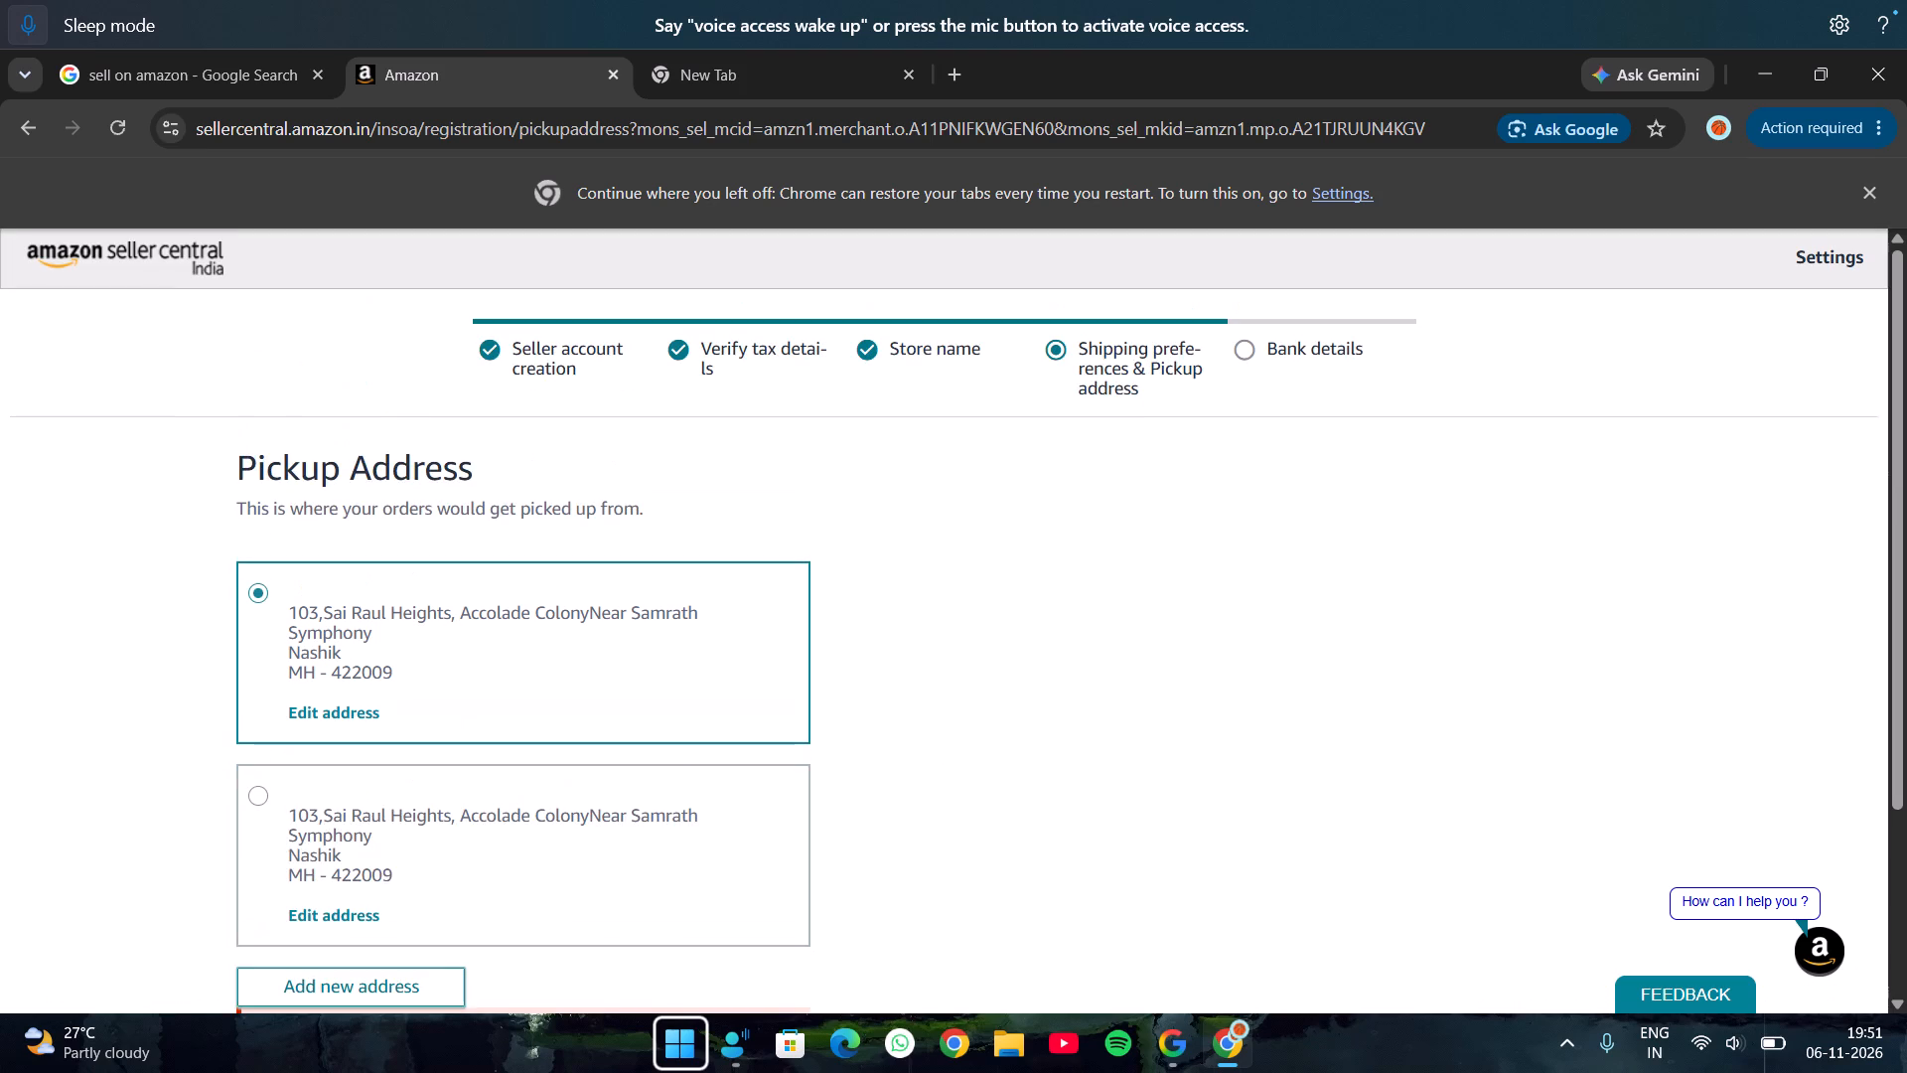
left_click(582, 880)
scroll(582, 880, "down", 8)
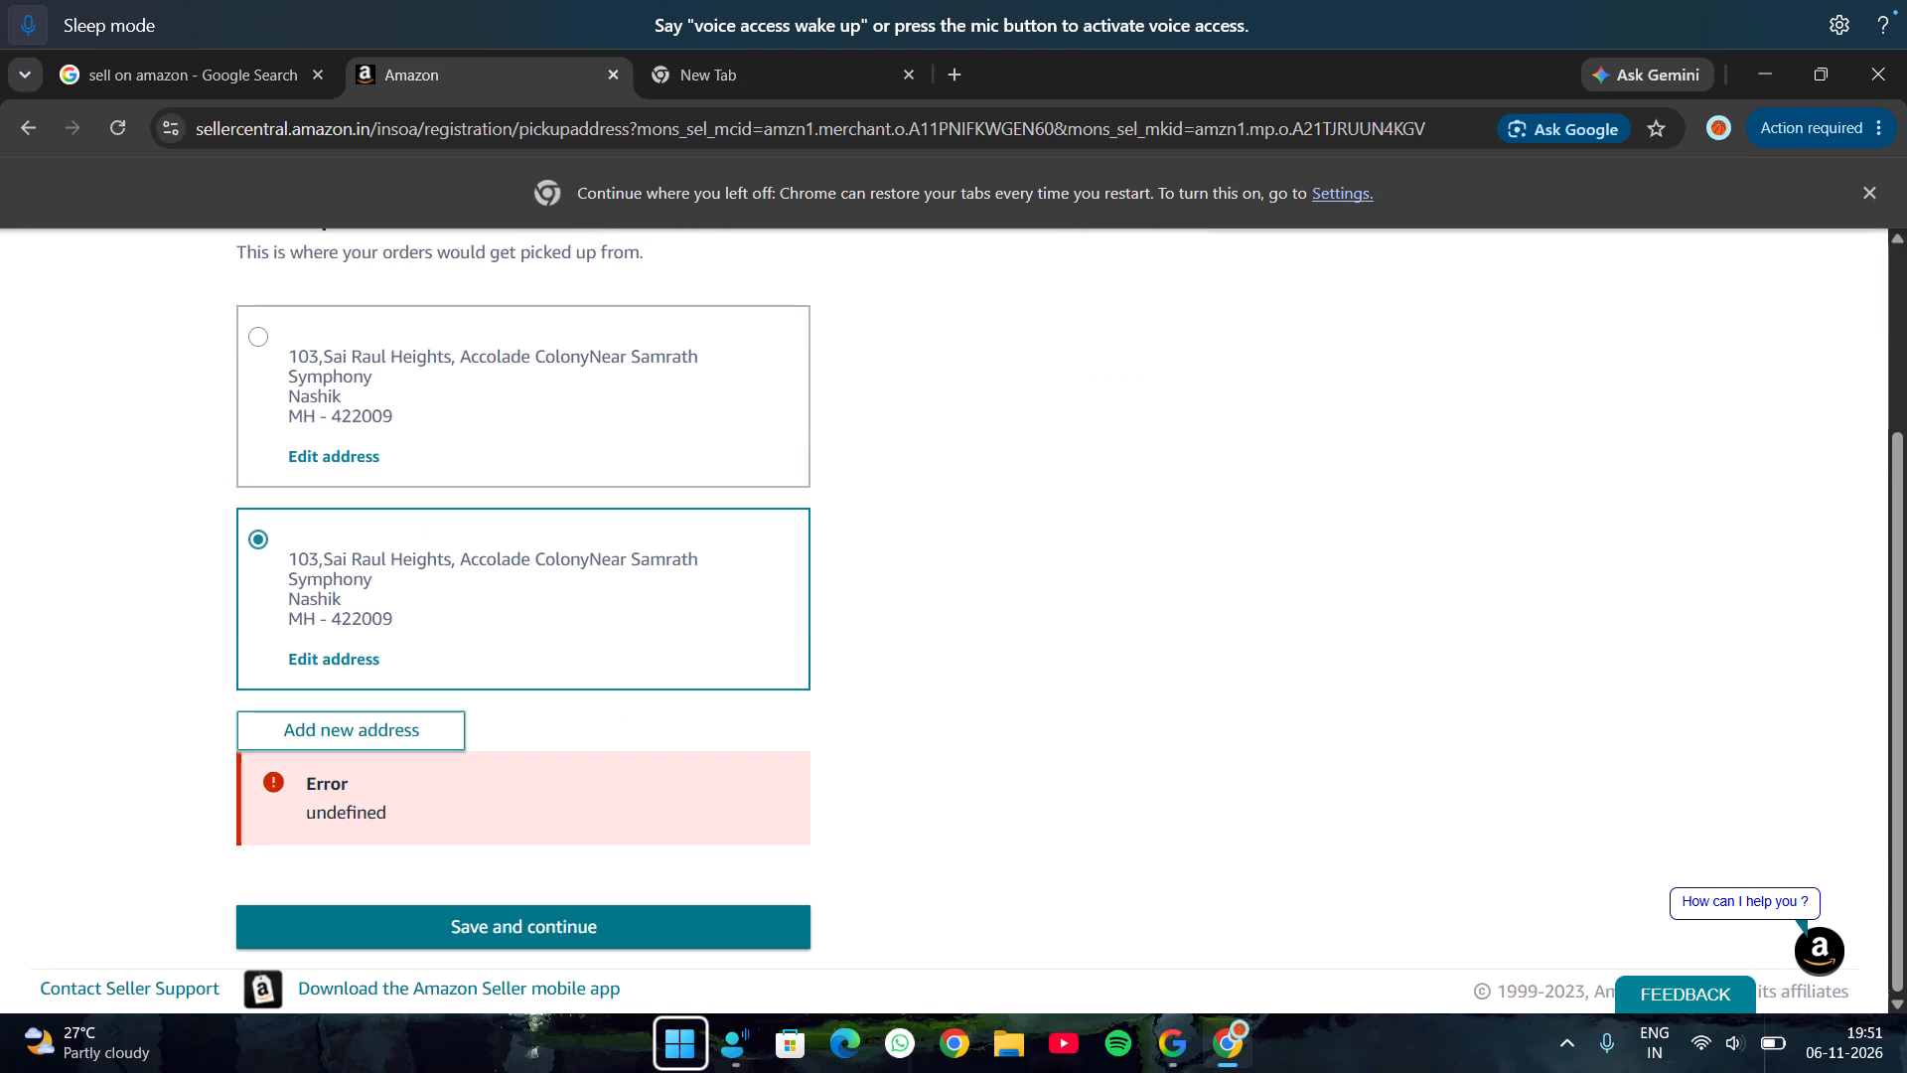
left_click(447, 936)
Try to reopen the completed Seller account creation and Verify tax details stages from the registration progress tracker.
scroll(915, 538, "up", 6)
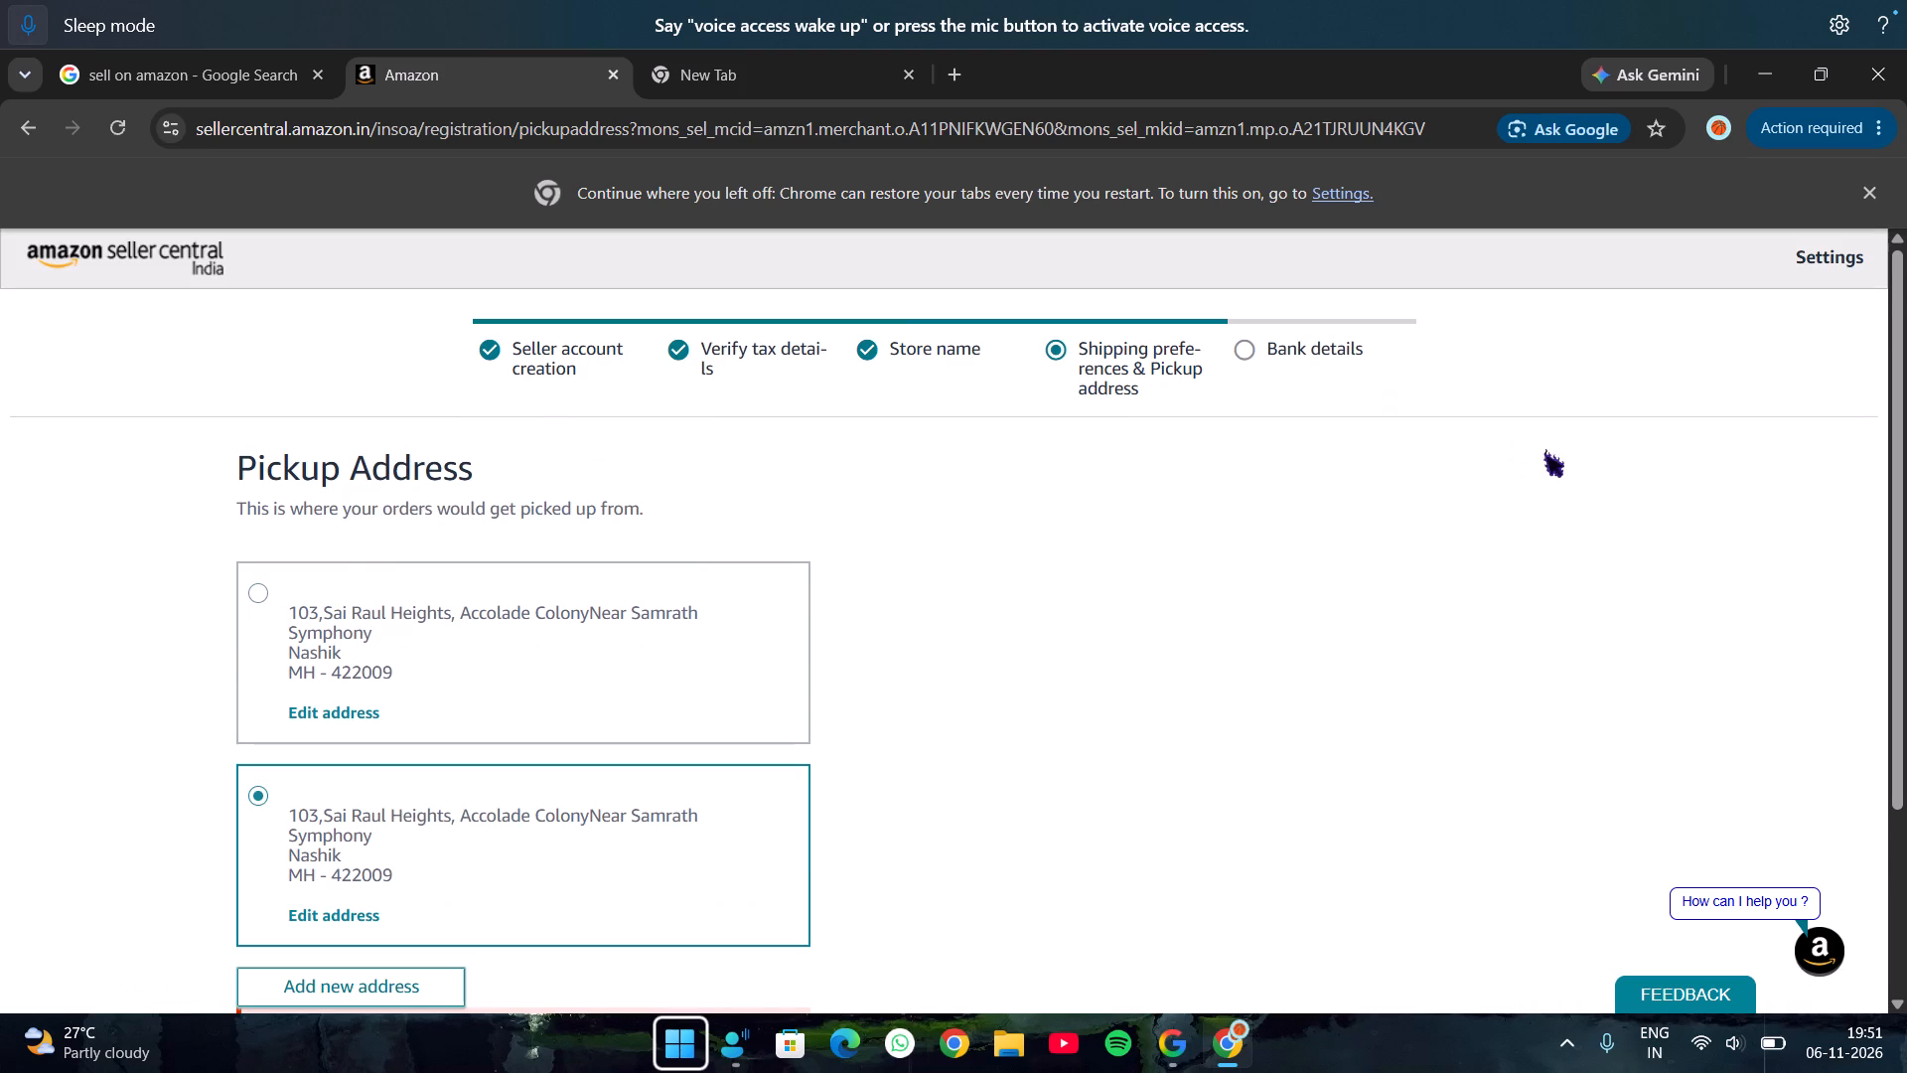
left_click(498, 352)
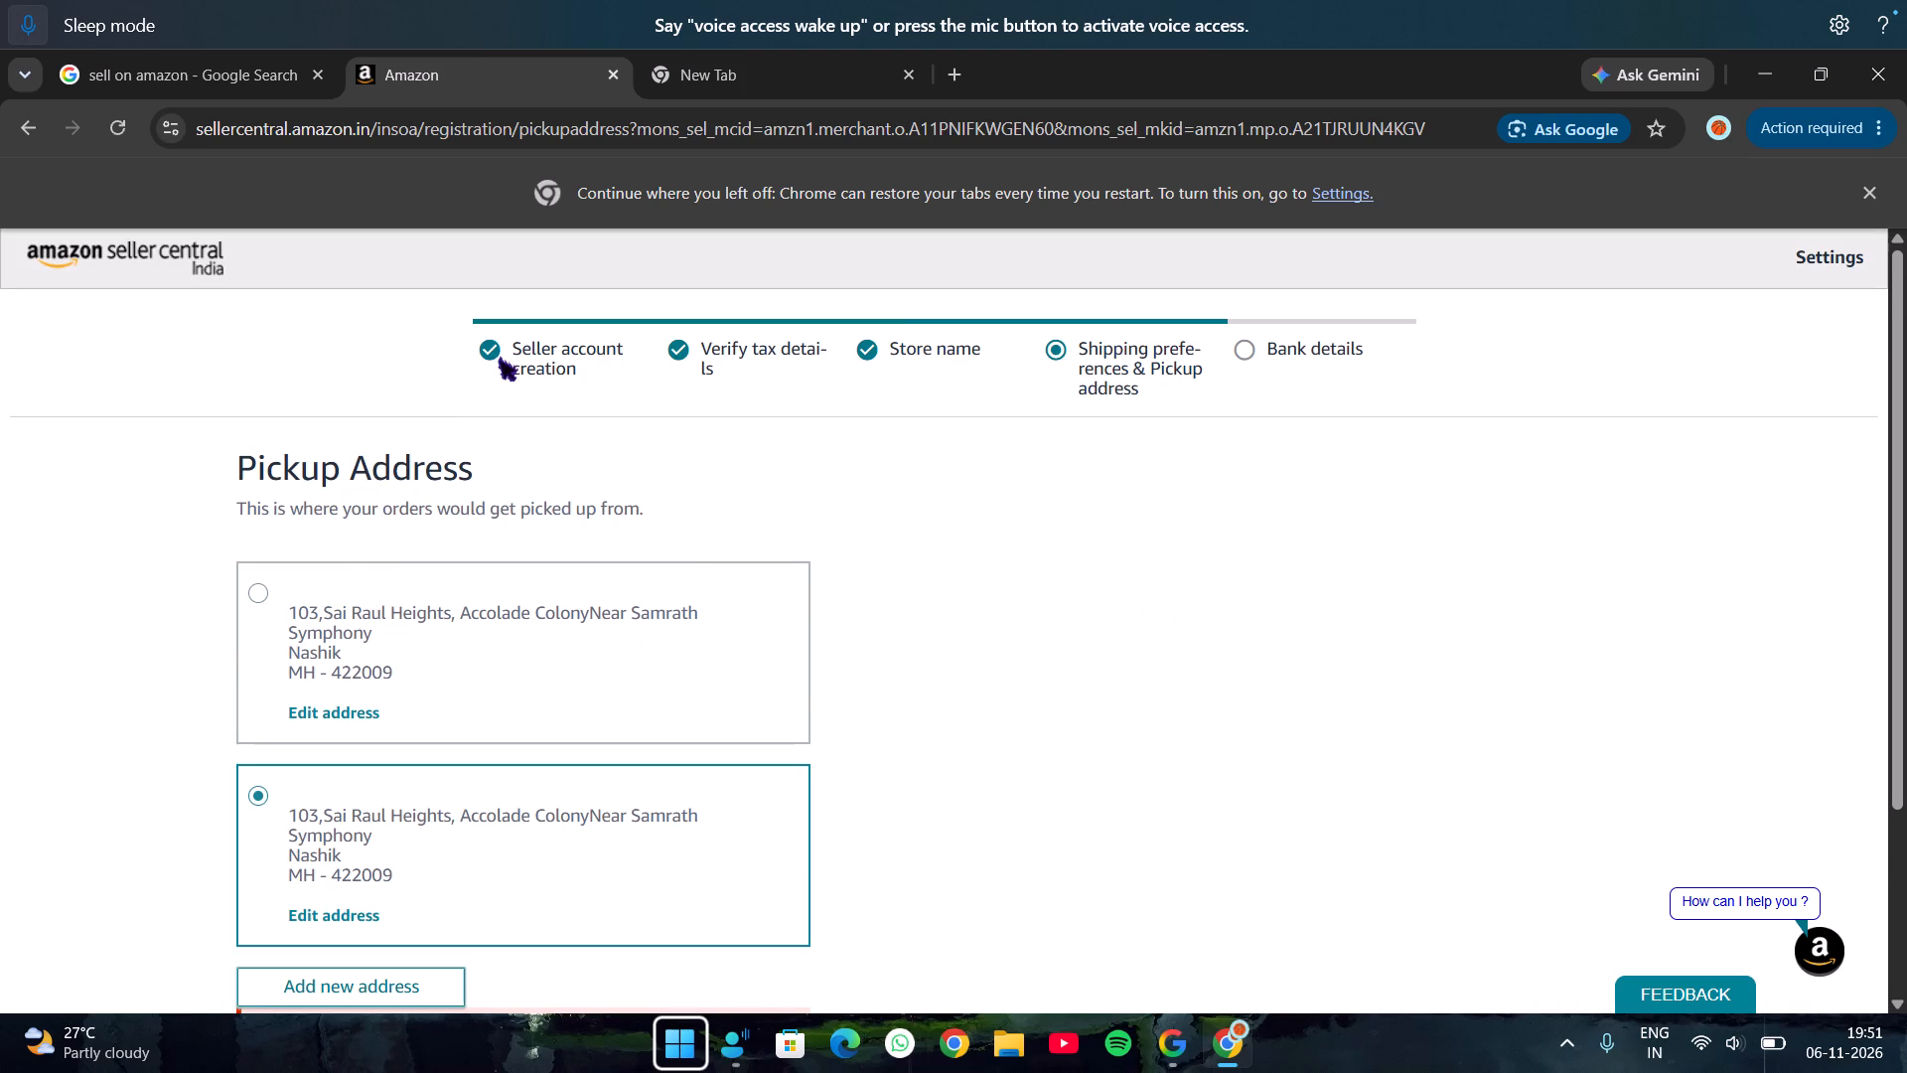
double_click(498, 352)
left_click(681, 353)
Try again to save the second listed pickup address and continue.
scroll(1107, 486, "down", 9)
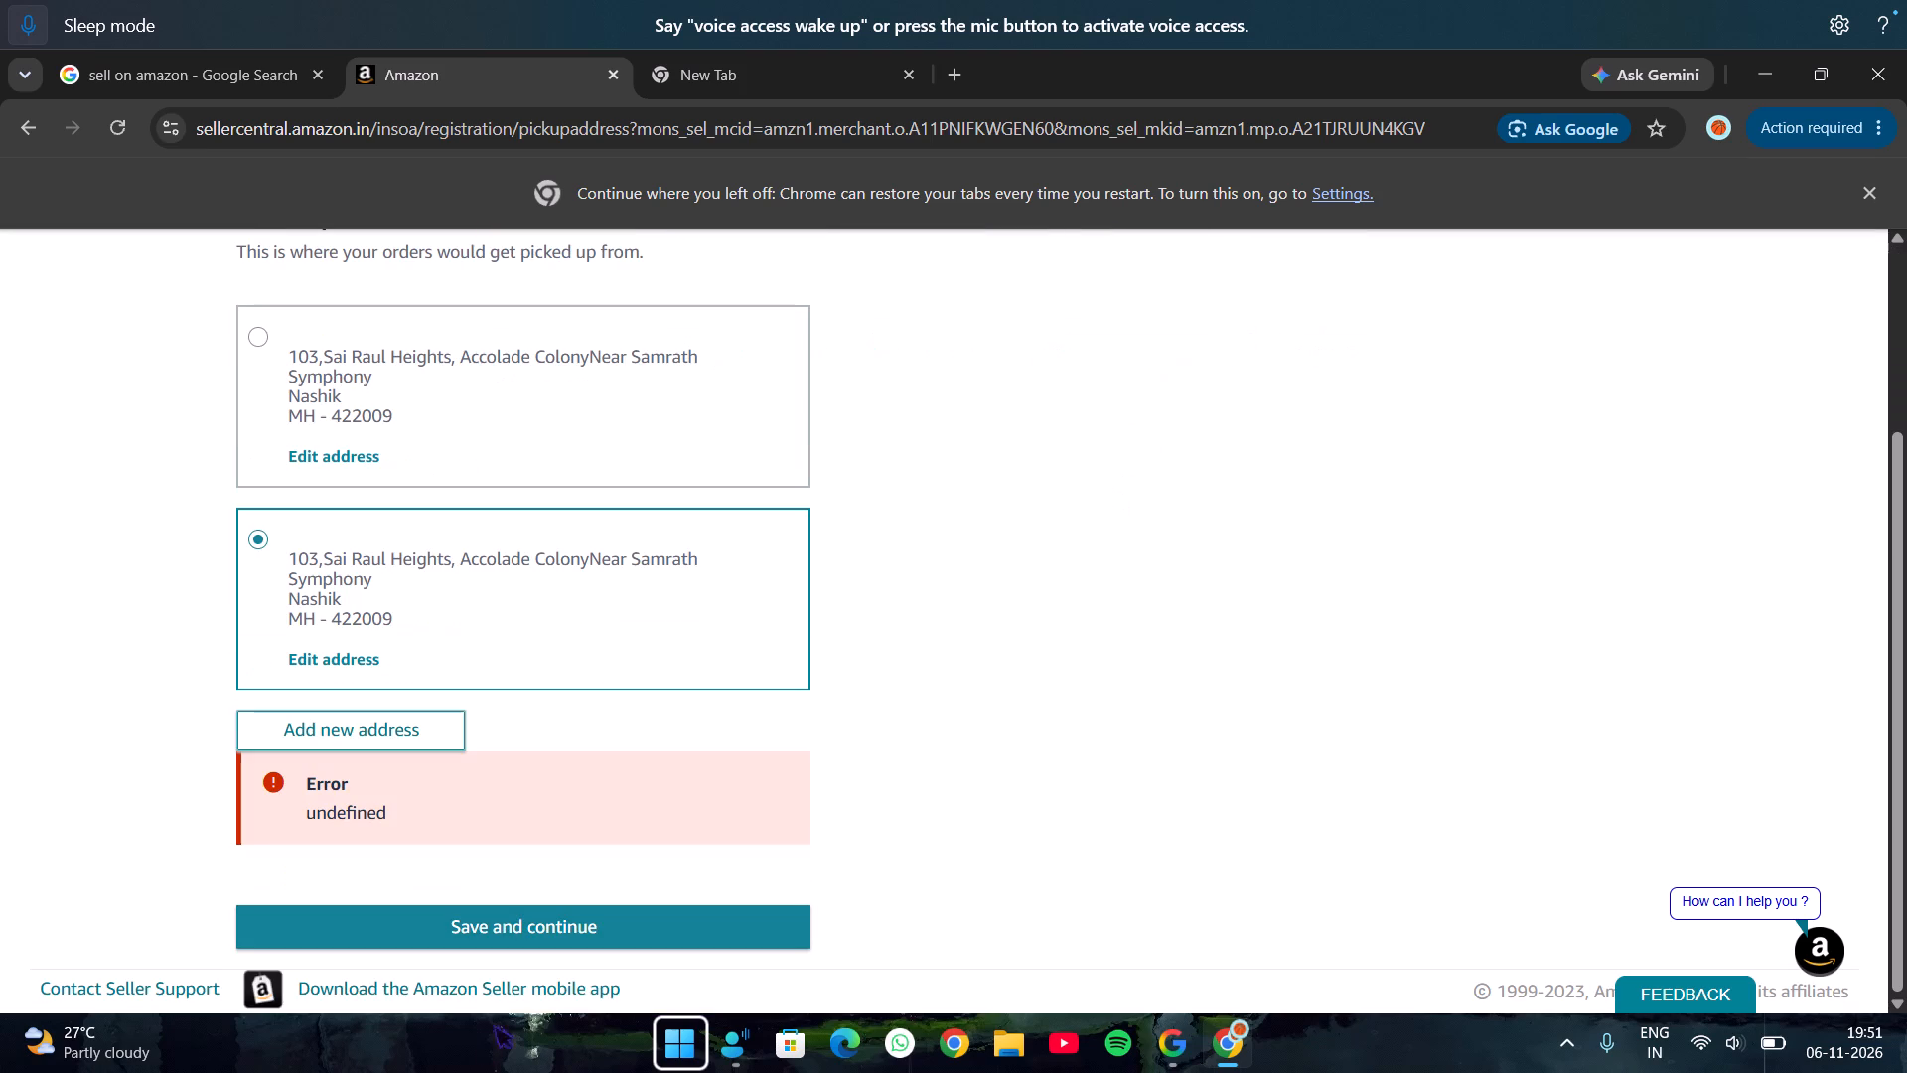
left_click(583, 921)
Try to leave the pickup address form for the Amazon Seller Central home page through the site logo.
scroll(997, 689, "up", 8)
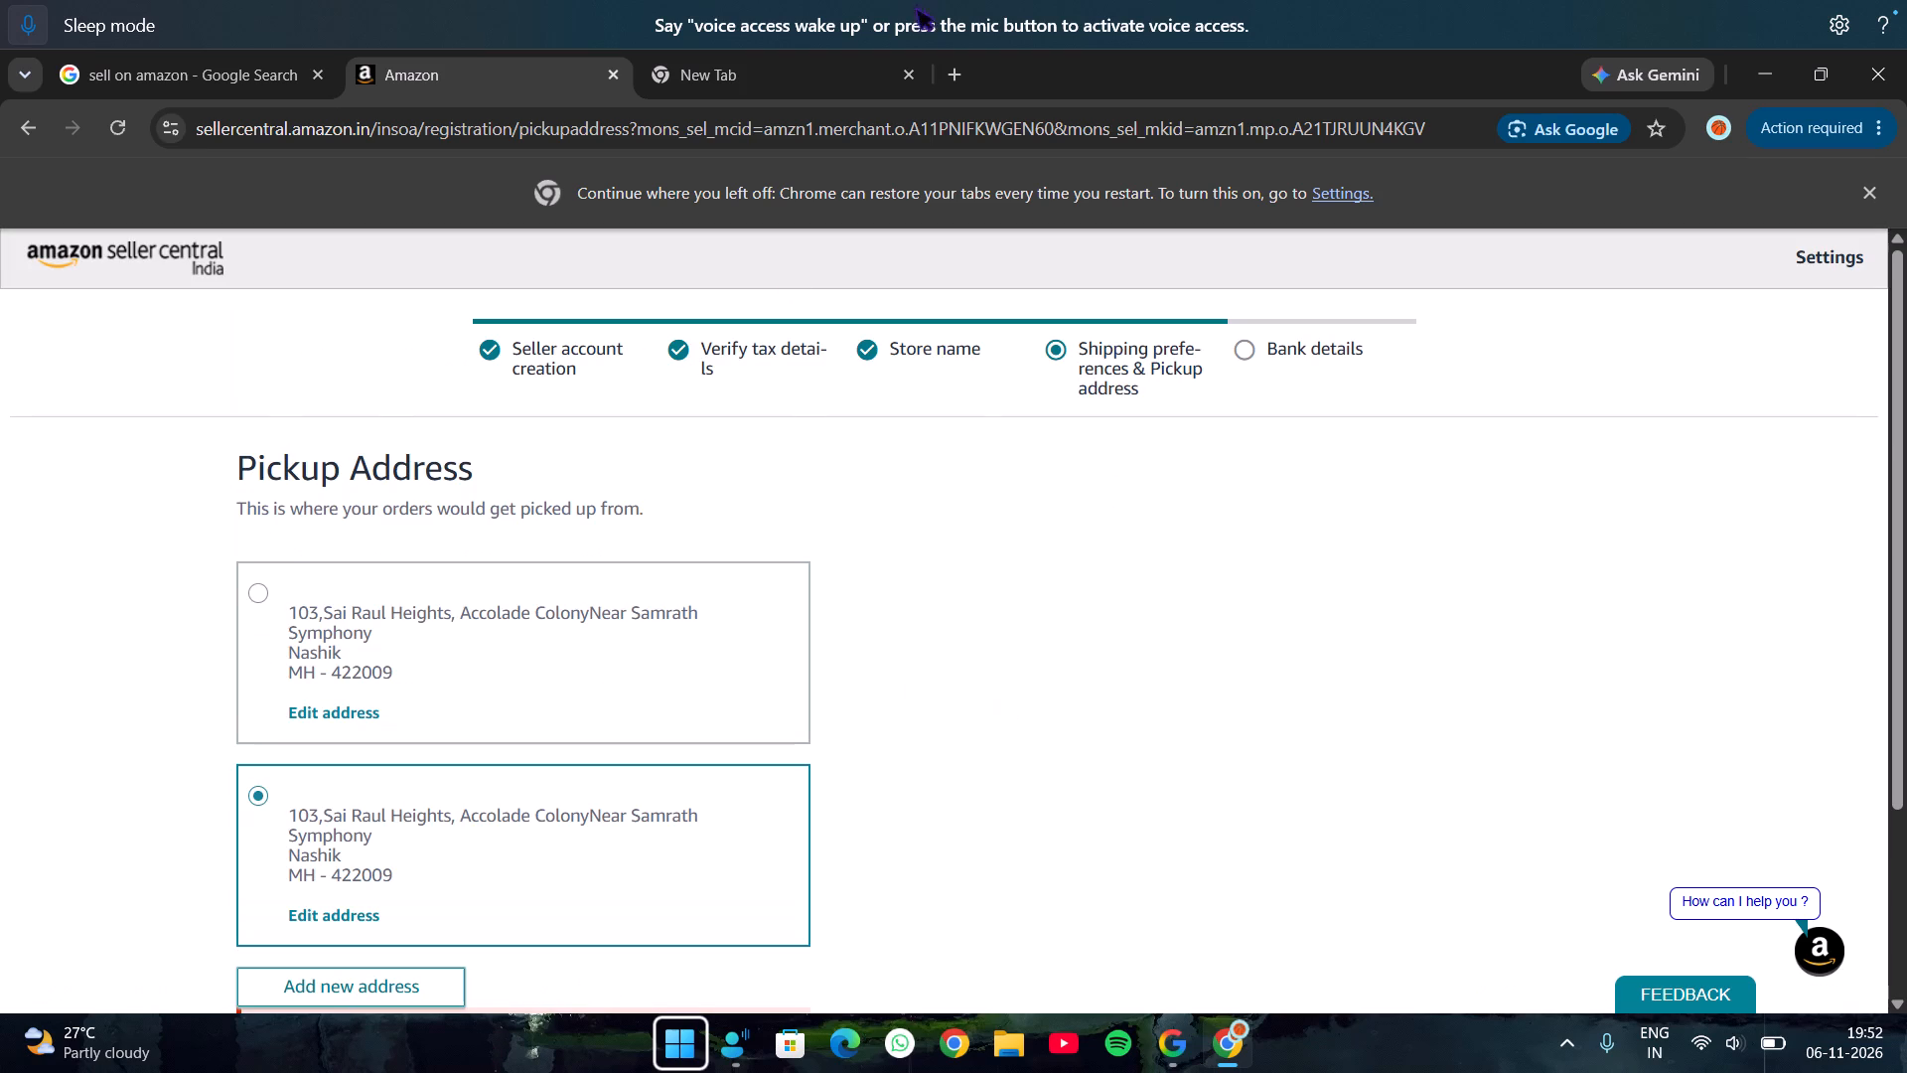
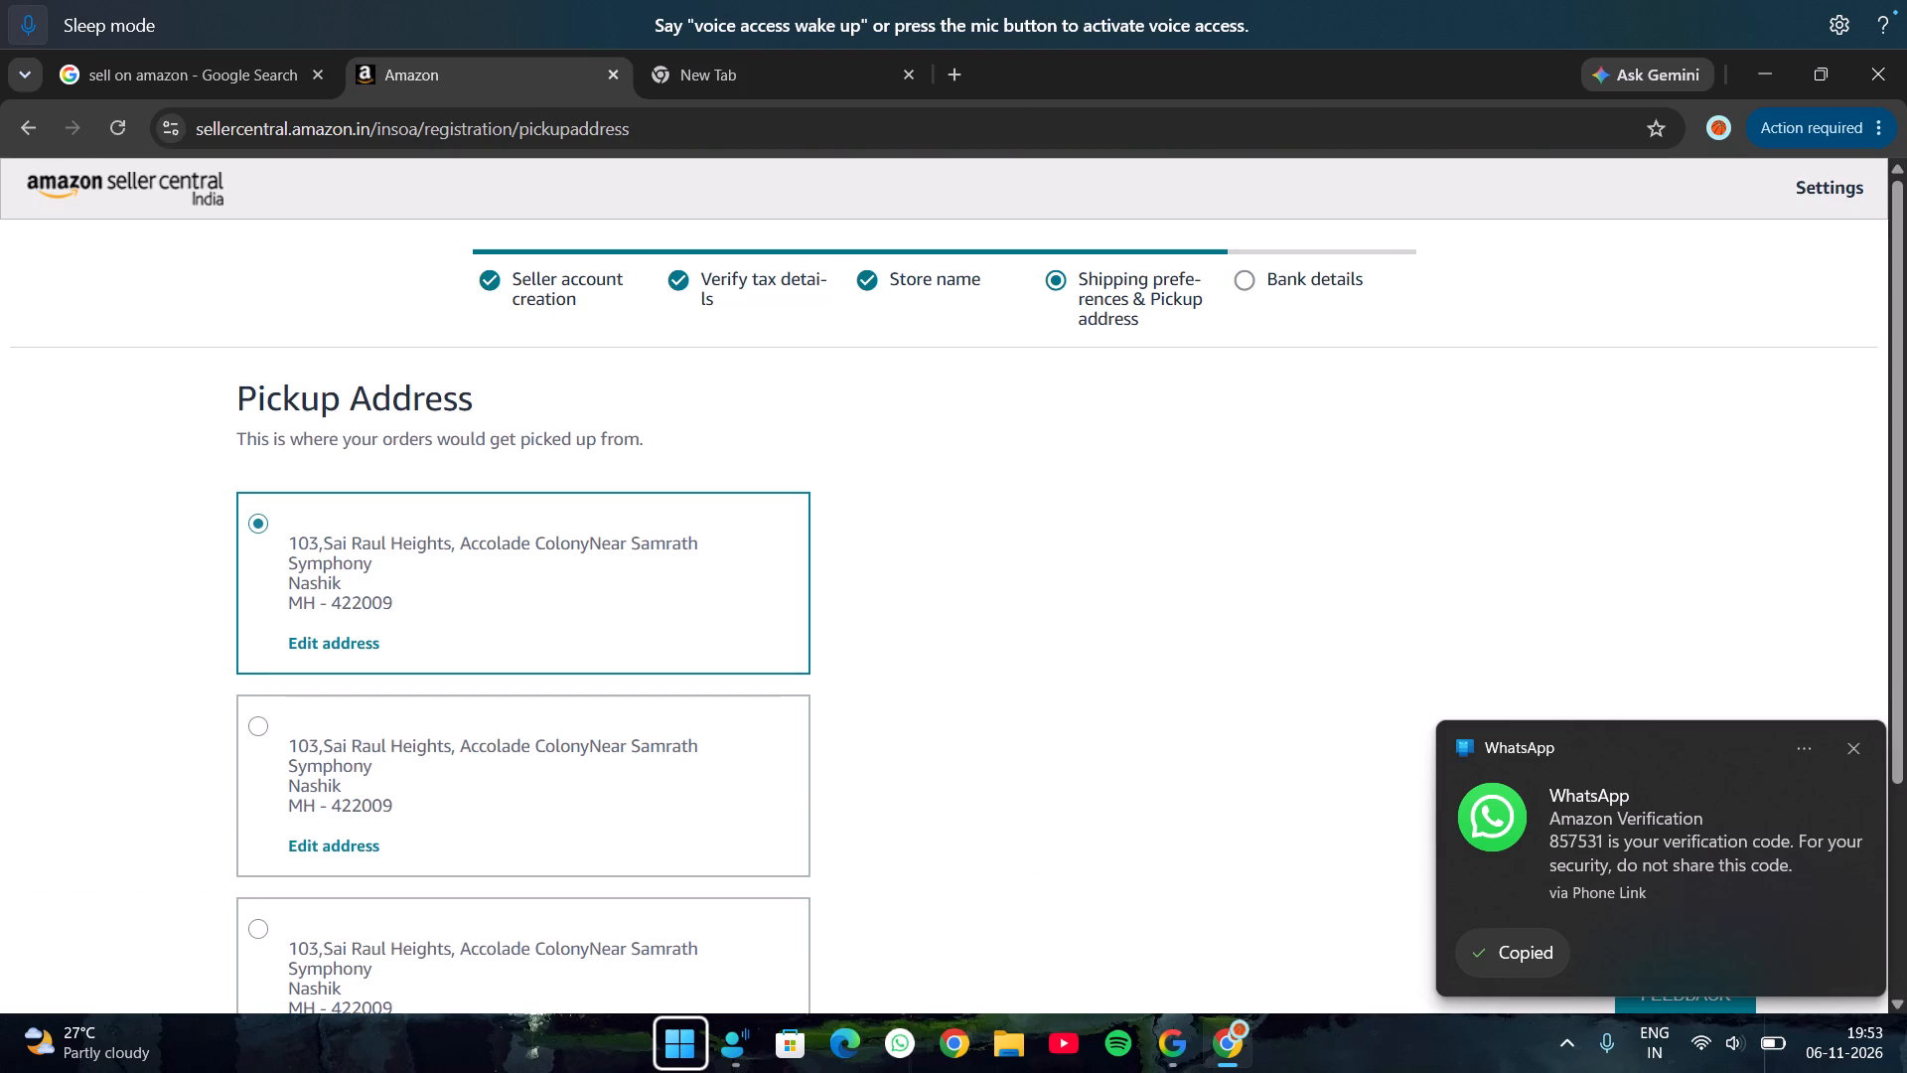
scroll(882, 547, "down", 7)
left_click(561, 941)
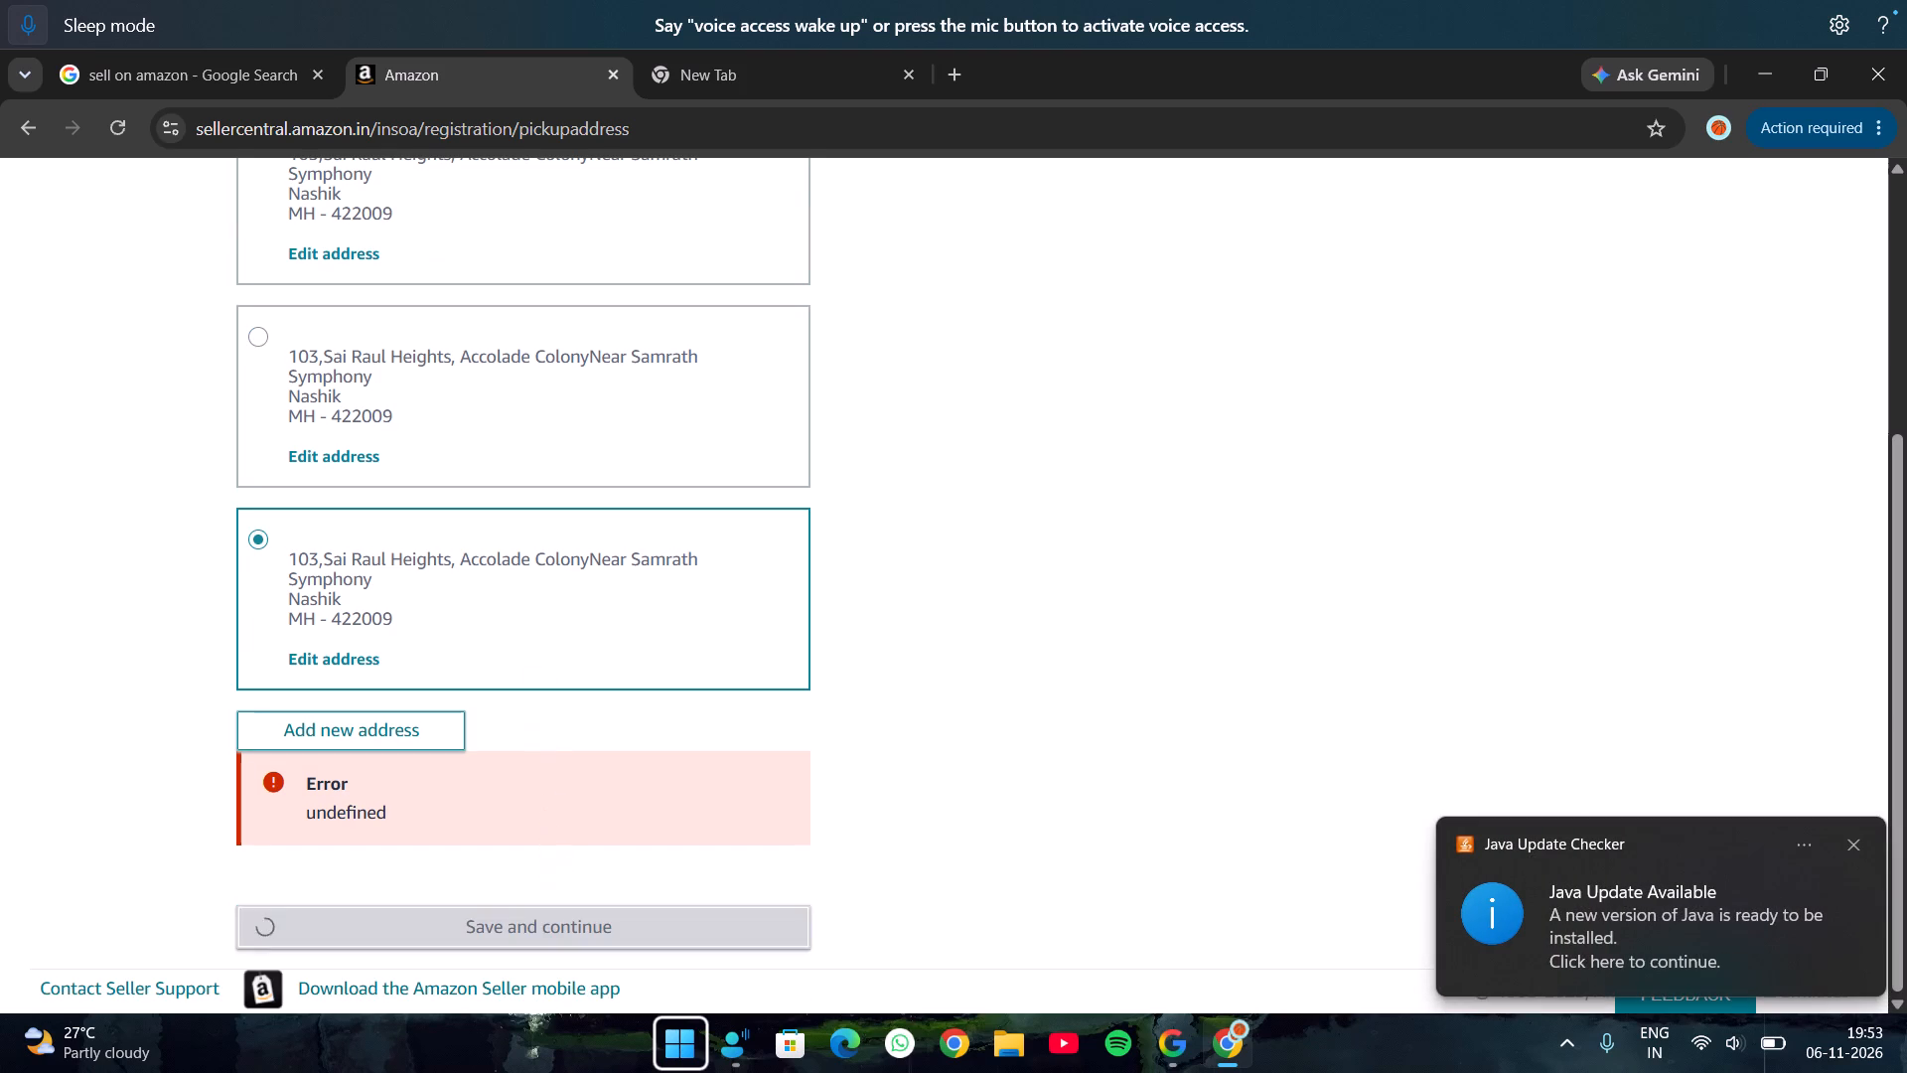
Start a new pickup address, filling in its pincode and the flat number in the Area, Street, Building No. field.
left_click(418, 717)
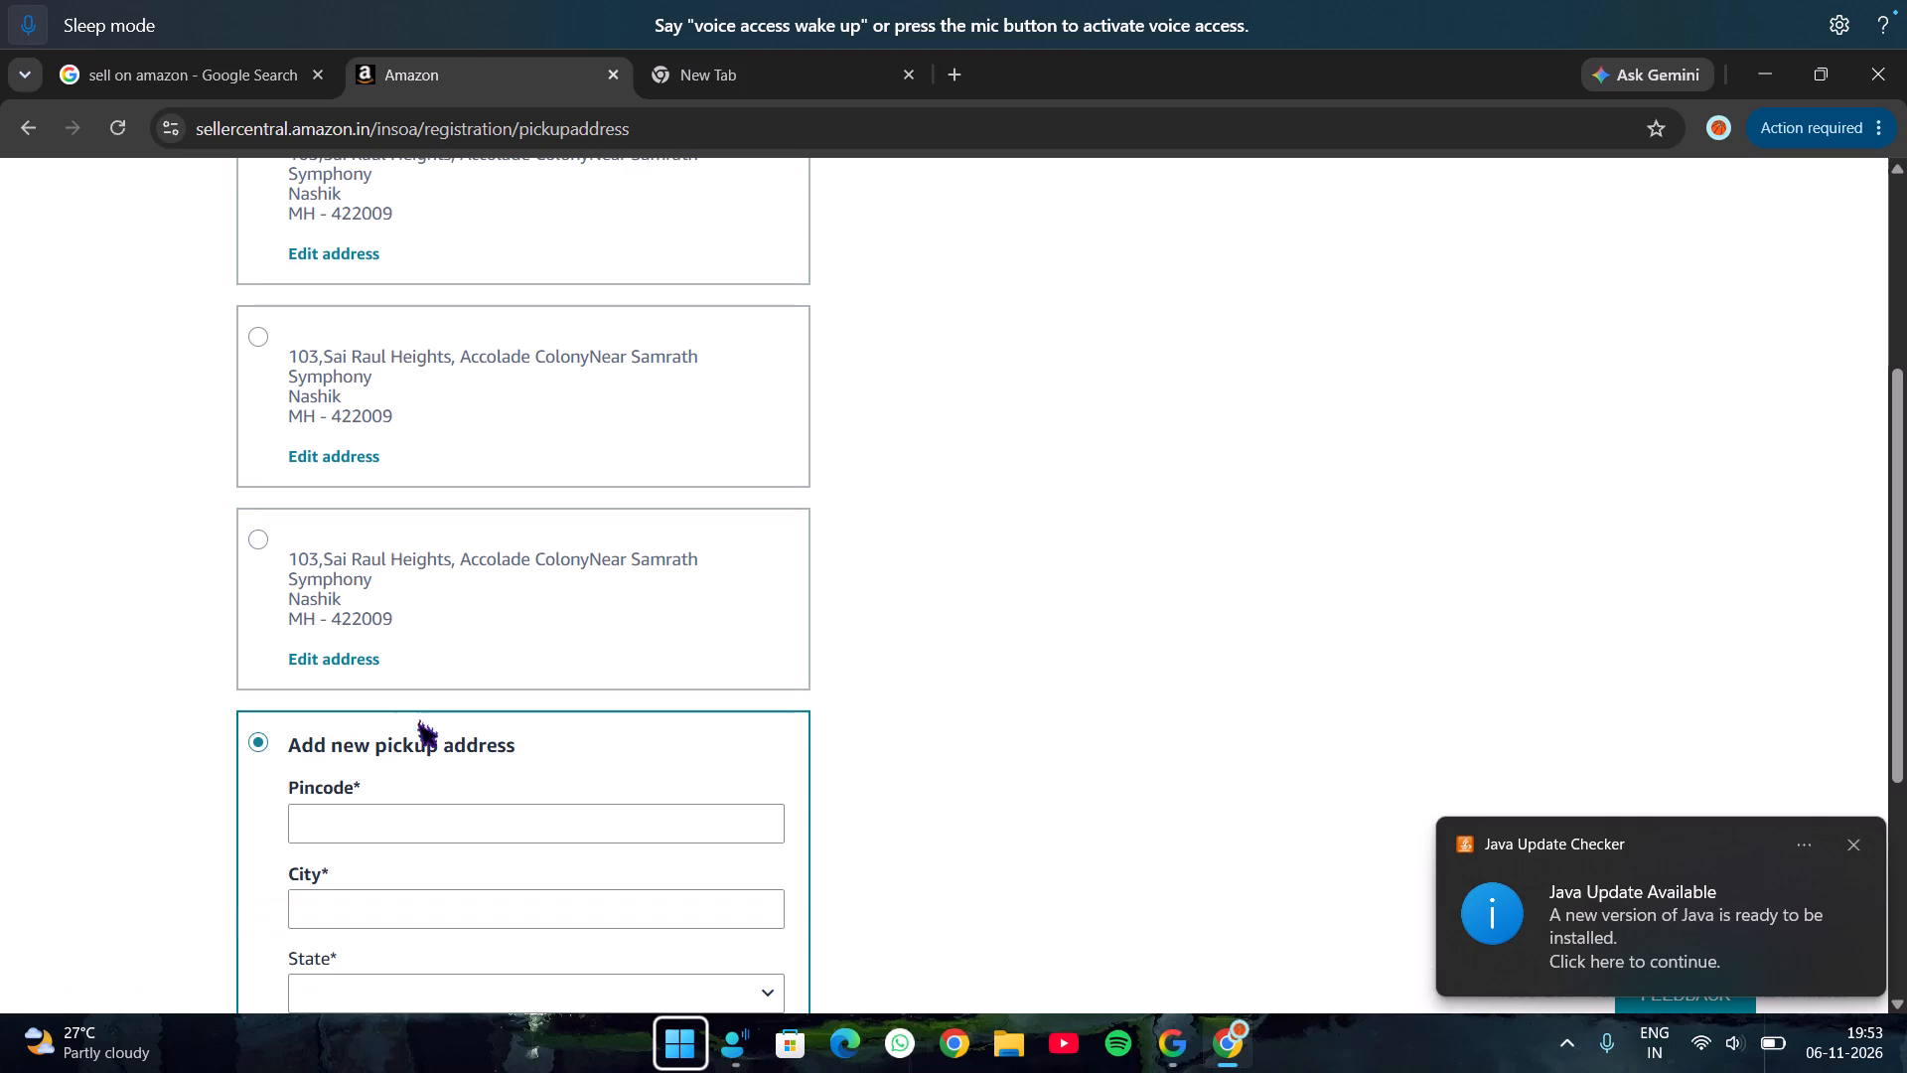
scroll(752, 758, "down", 3)
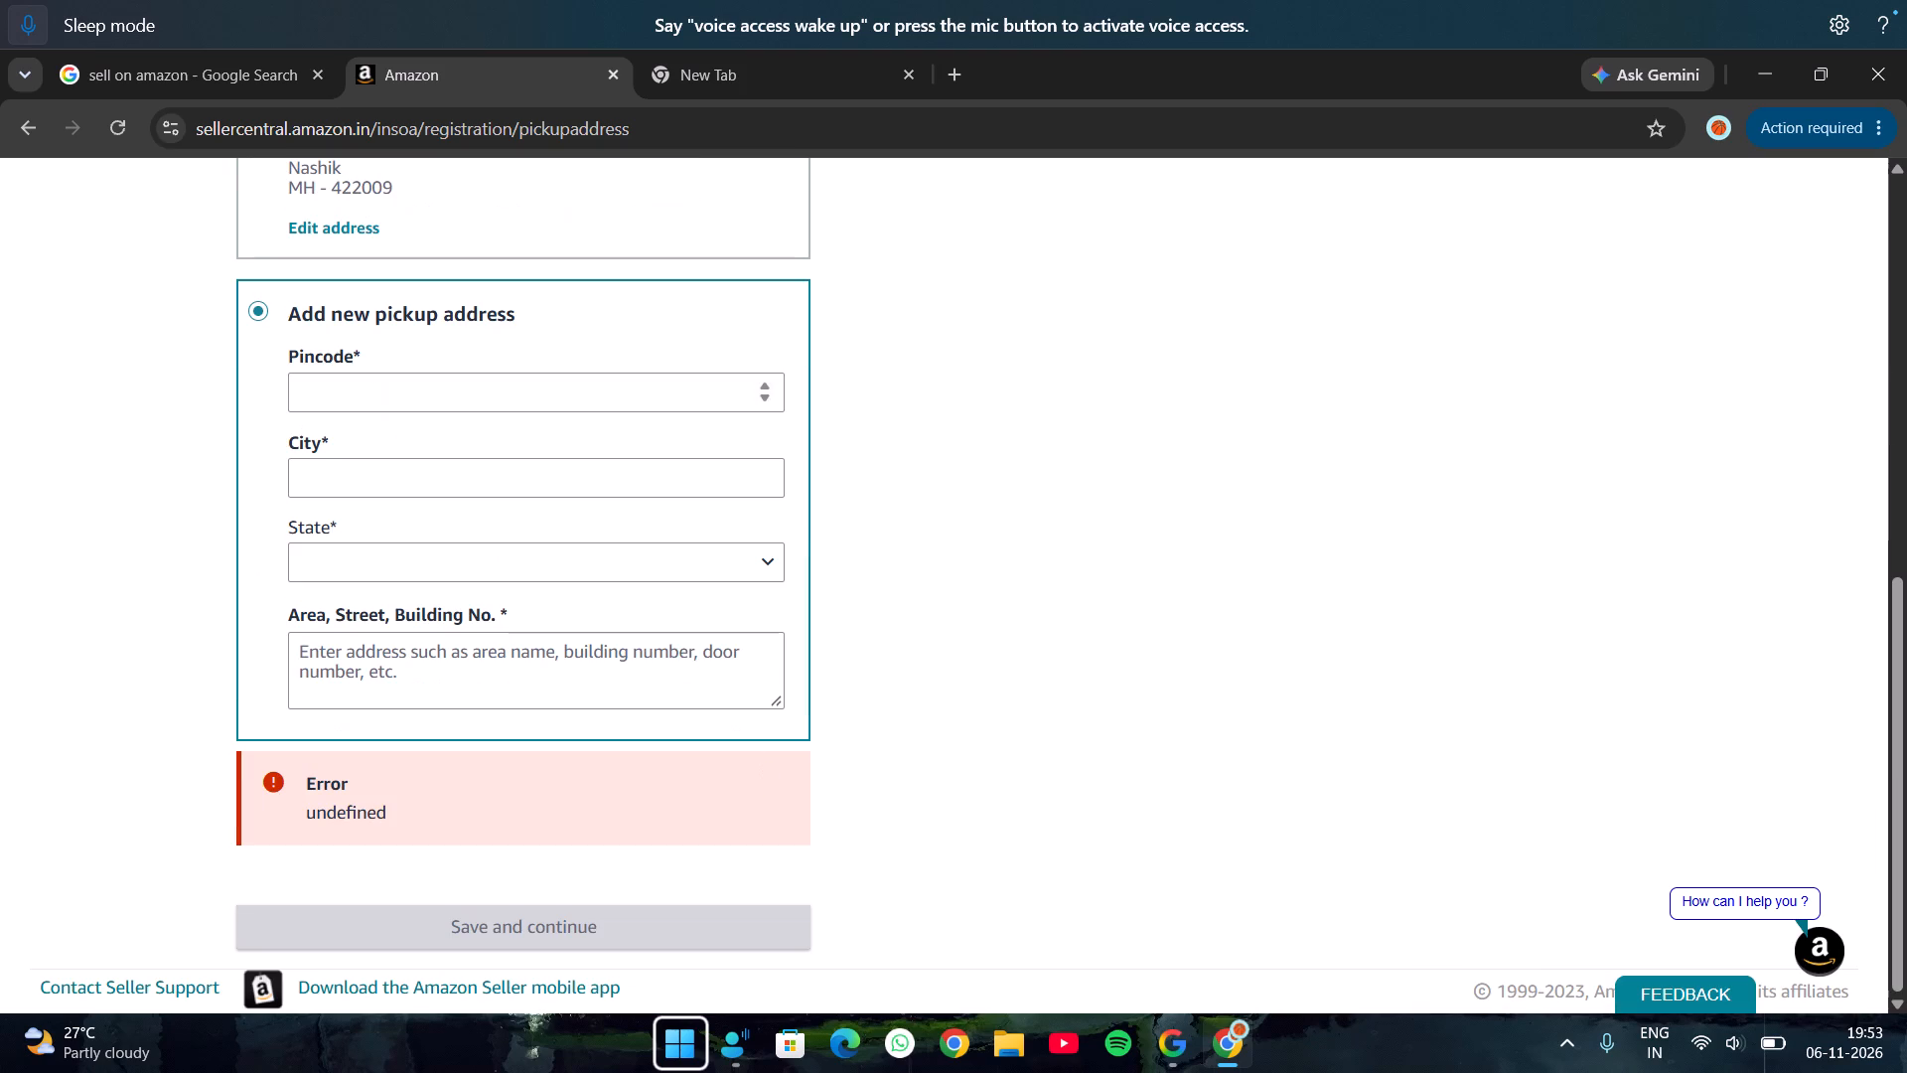
left_click(535, 391)
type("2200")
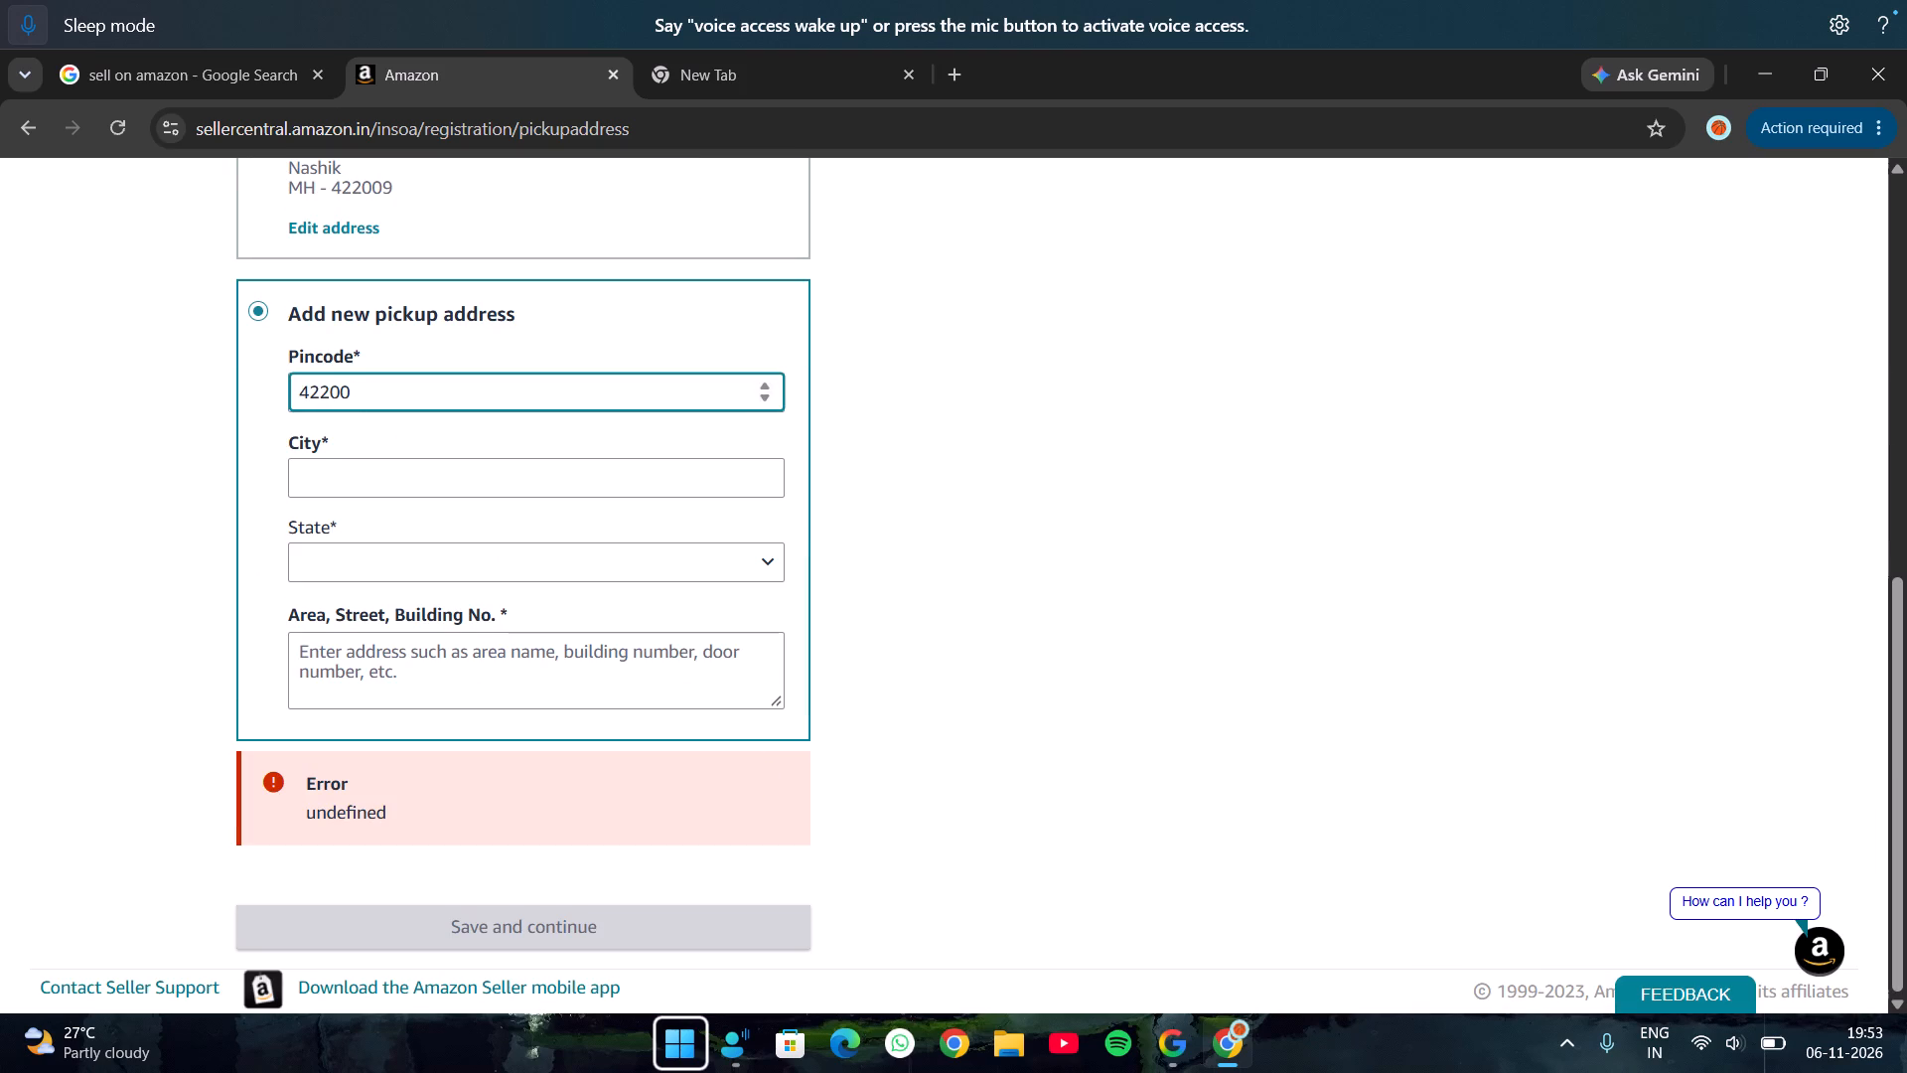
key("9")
left_click(668, 476)
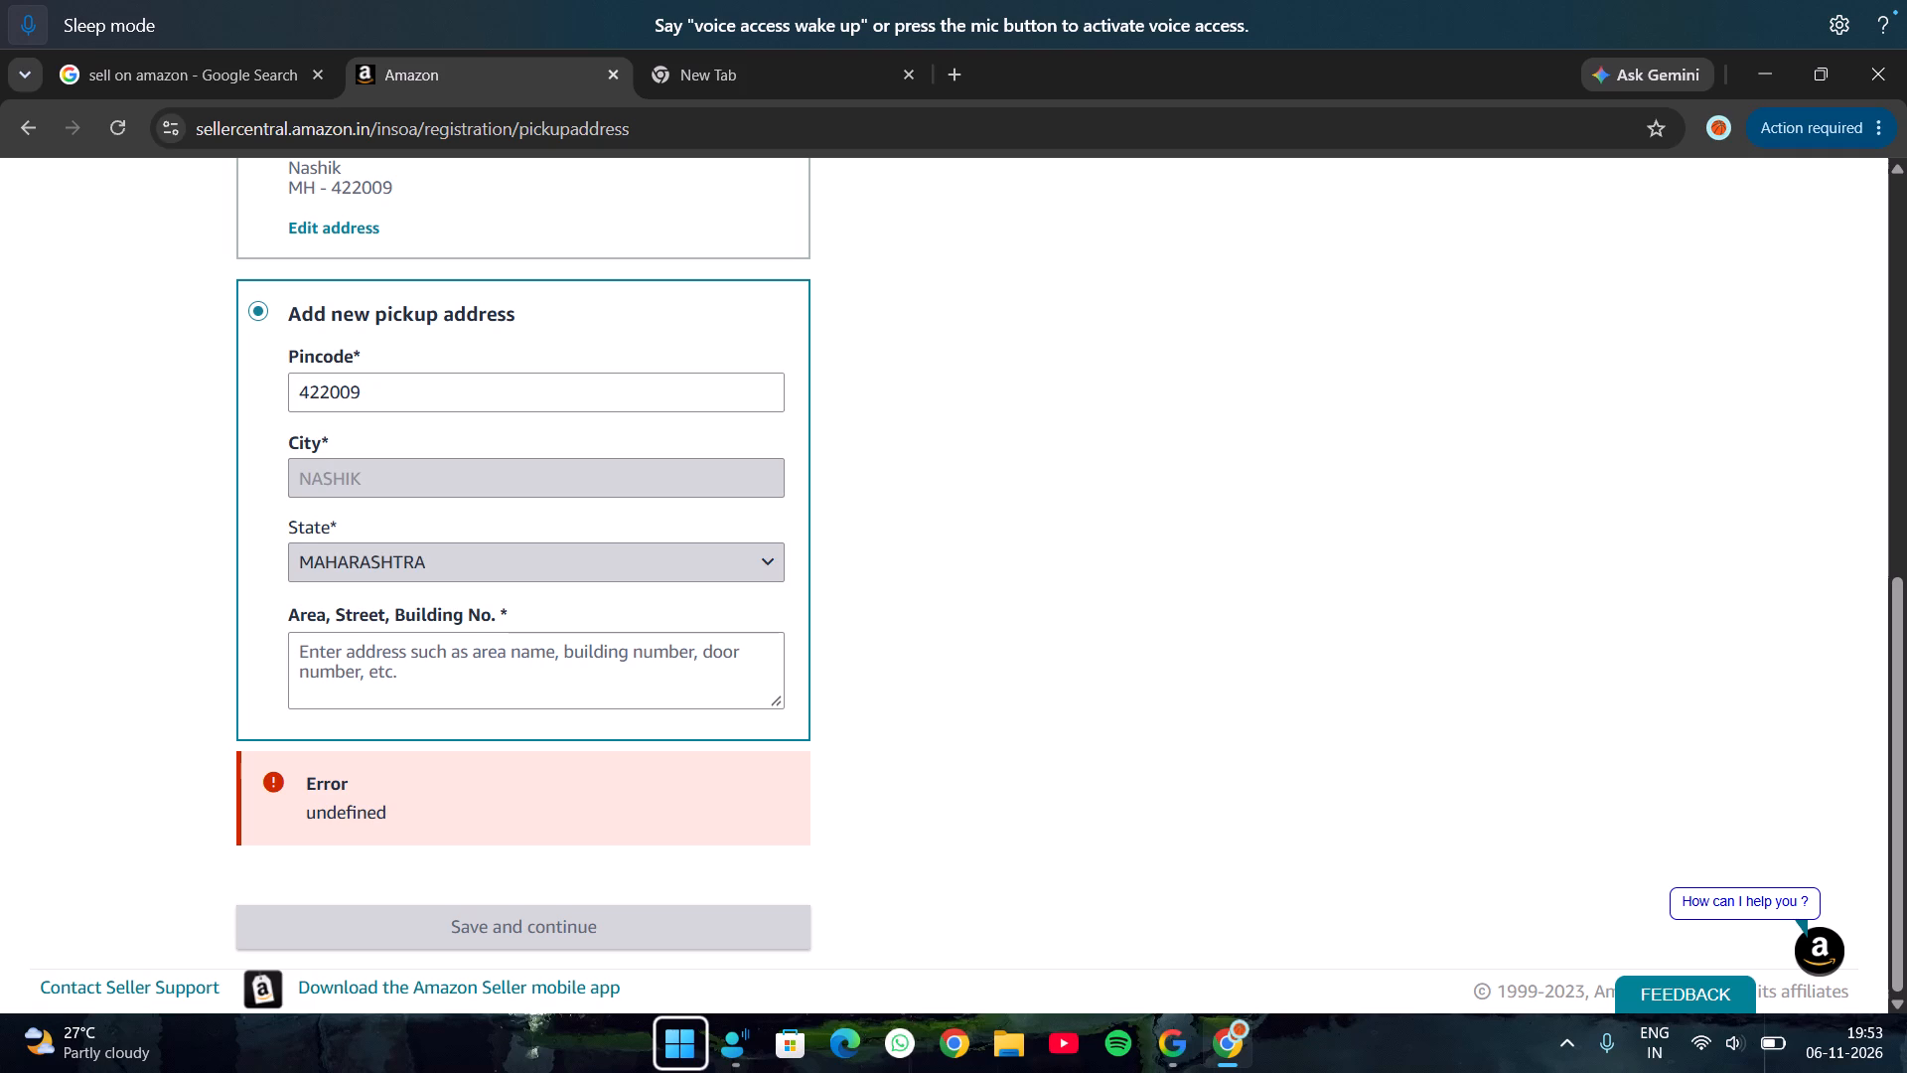
left_click(505, 669)
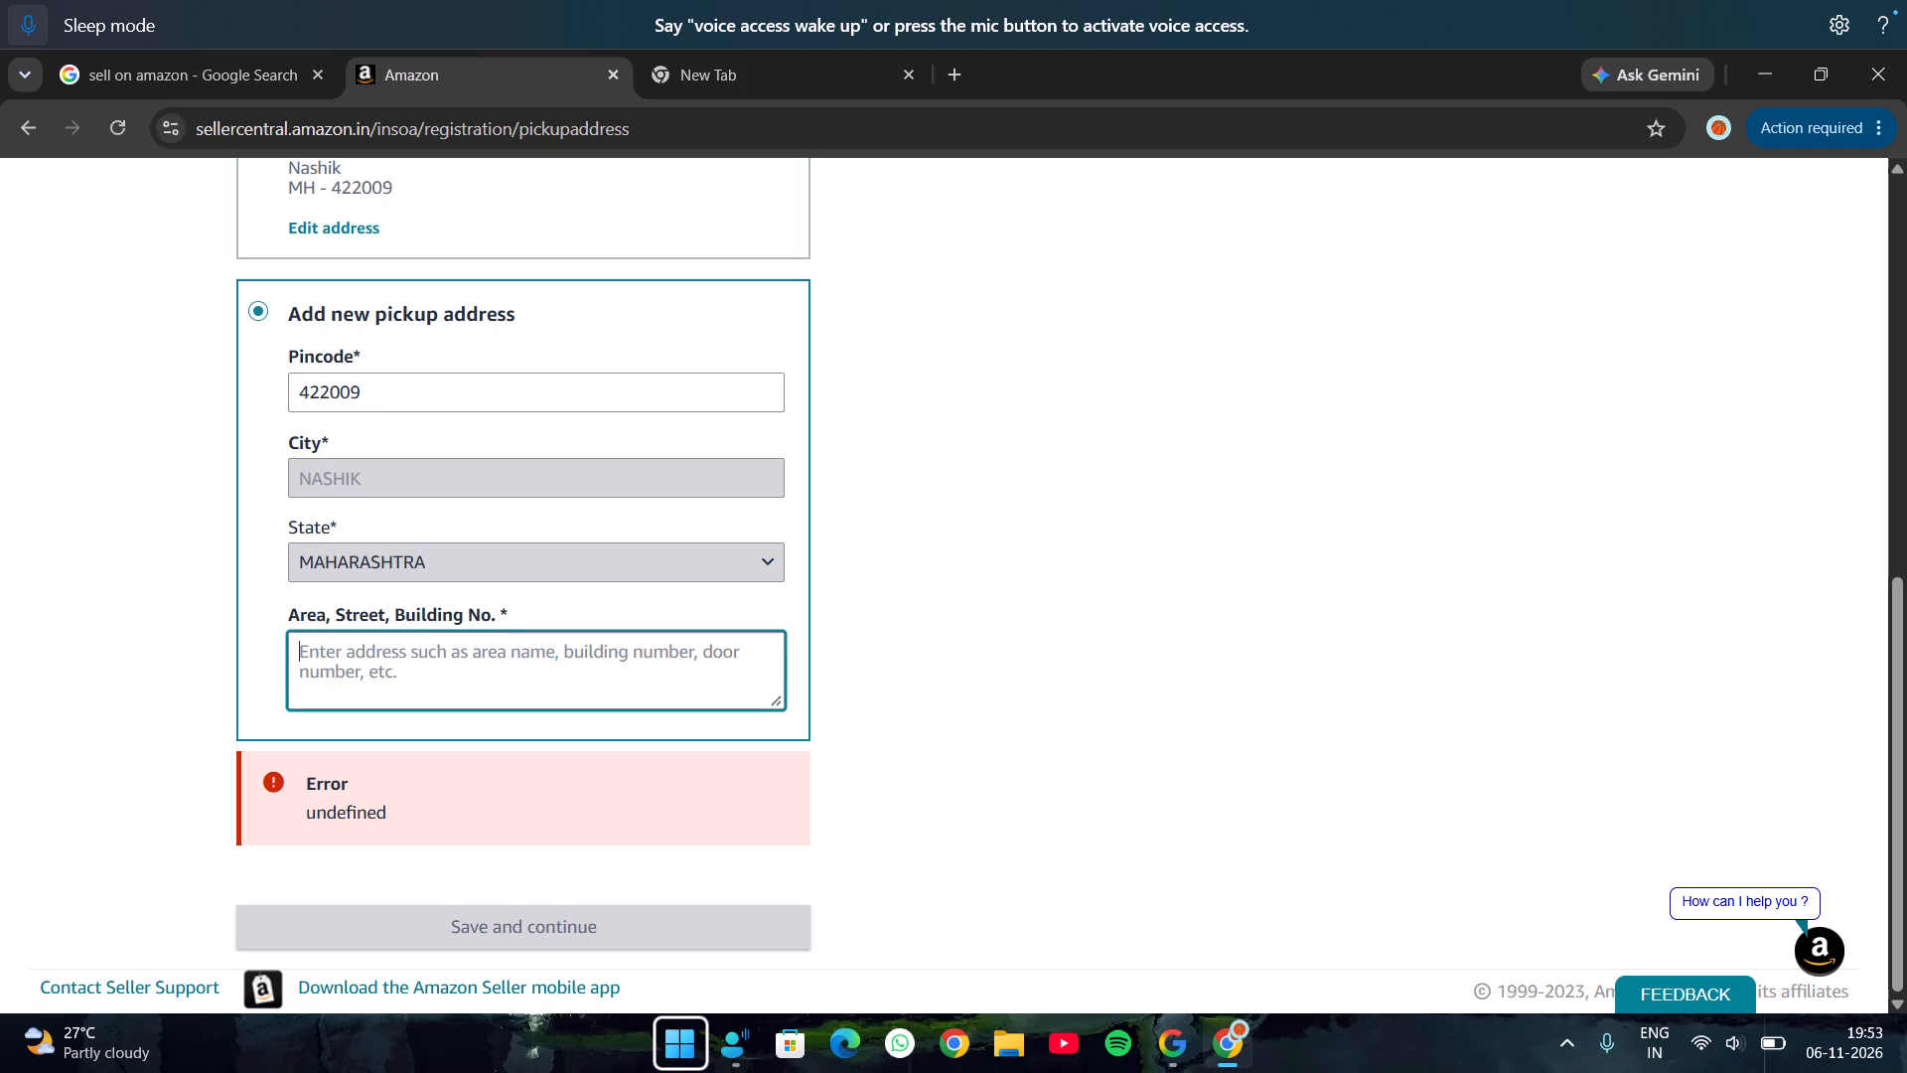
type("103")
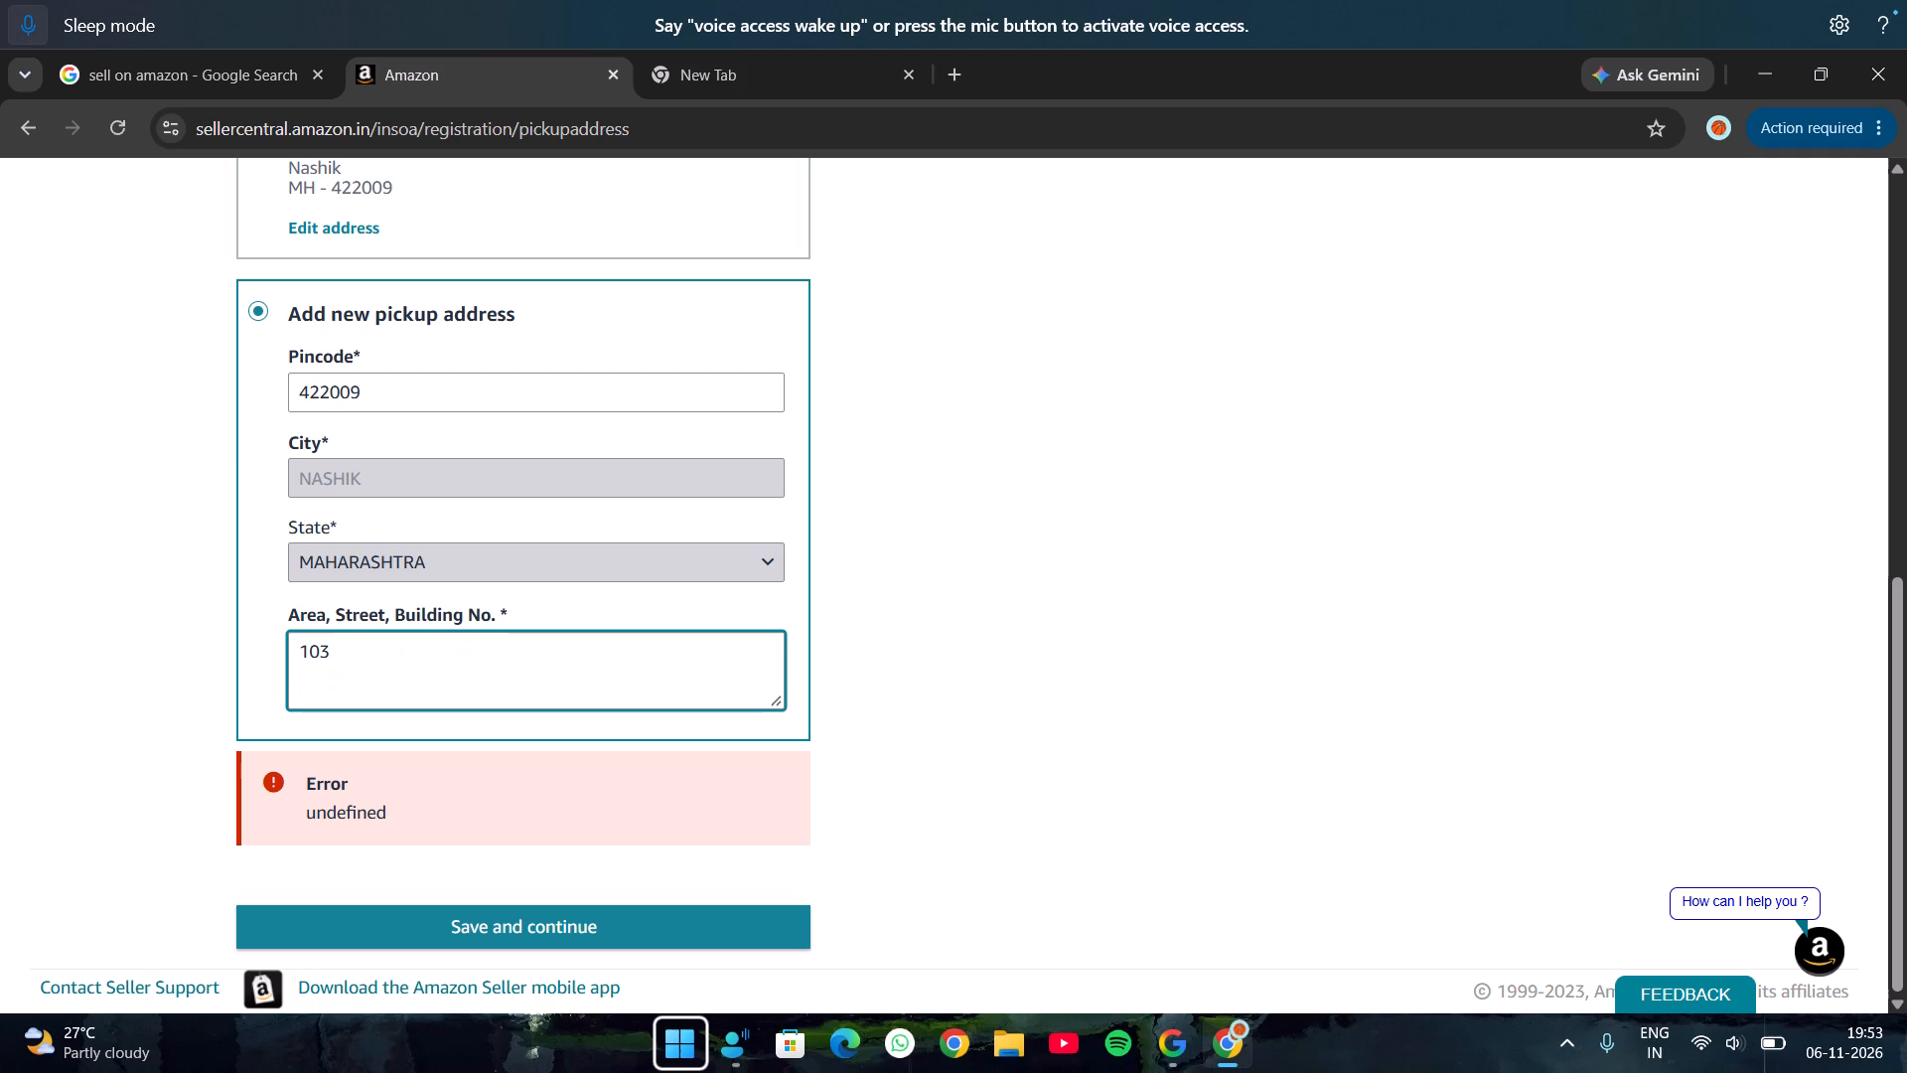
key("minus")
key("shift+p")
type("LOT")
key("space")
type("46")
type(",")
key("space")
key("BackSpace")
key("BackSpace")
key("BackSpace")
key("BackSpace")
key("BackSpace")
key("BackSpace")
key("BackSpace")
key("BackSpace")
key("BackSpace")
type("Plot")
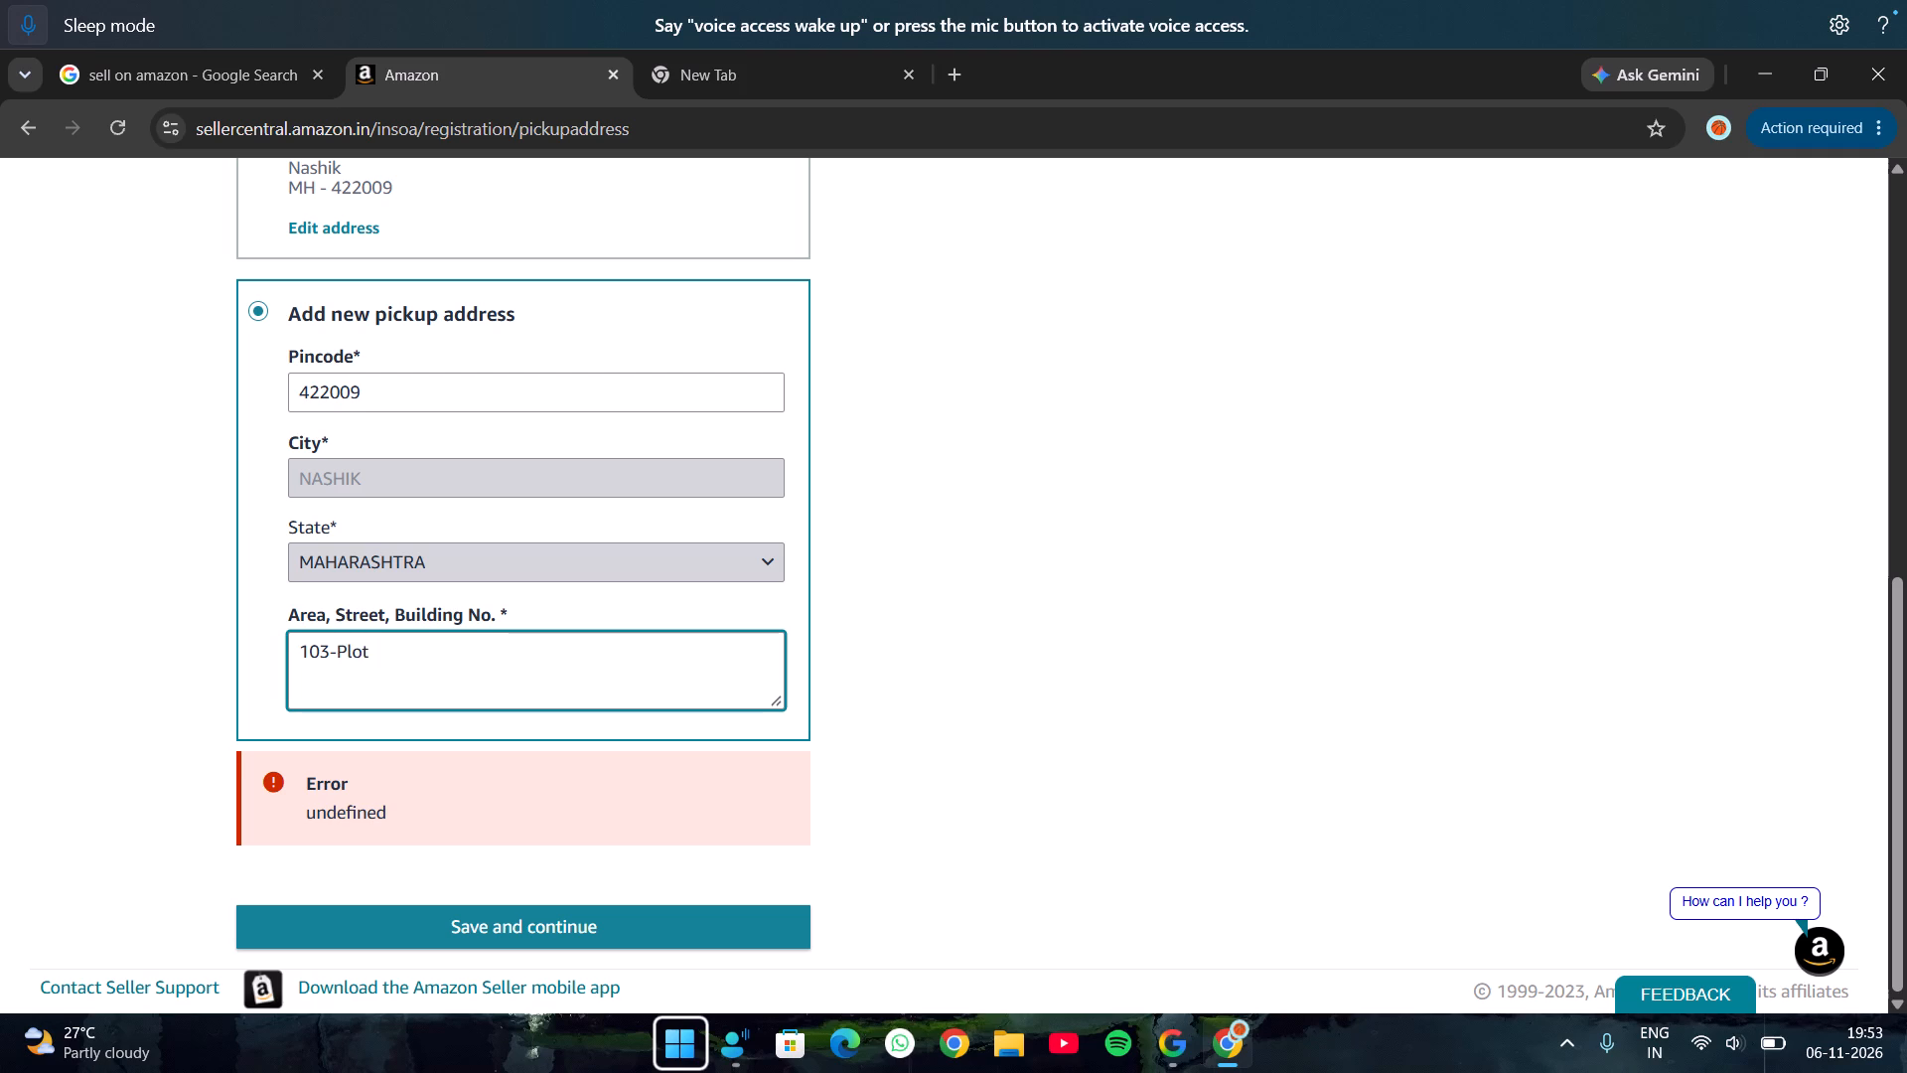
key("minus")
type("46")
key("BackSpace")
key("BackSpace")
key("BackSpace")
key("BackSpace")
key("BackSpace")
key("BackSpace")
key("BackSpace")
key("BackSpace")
Continue the new pickup address after the flat number with a comma and the plot number.
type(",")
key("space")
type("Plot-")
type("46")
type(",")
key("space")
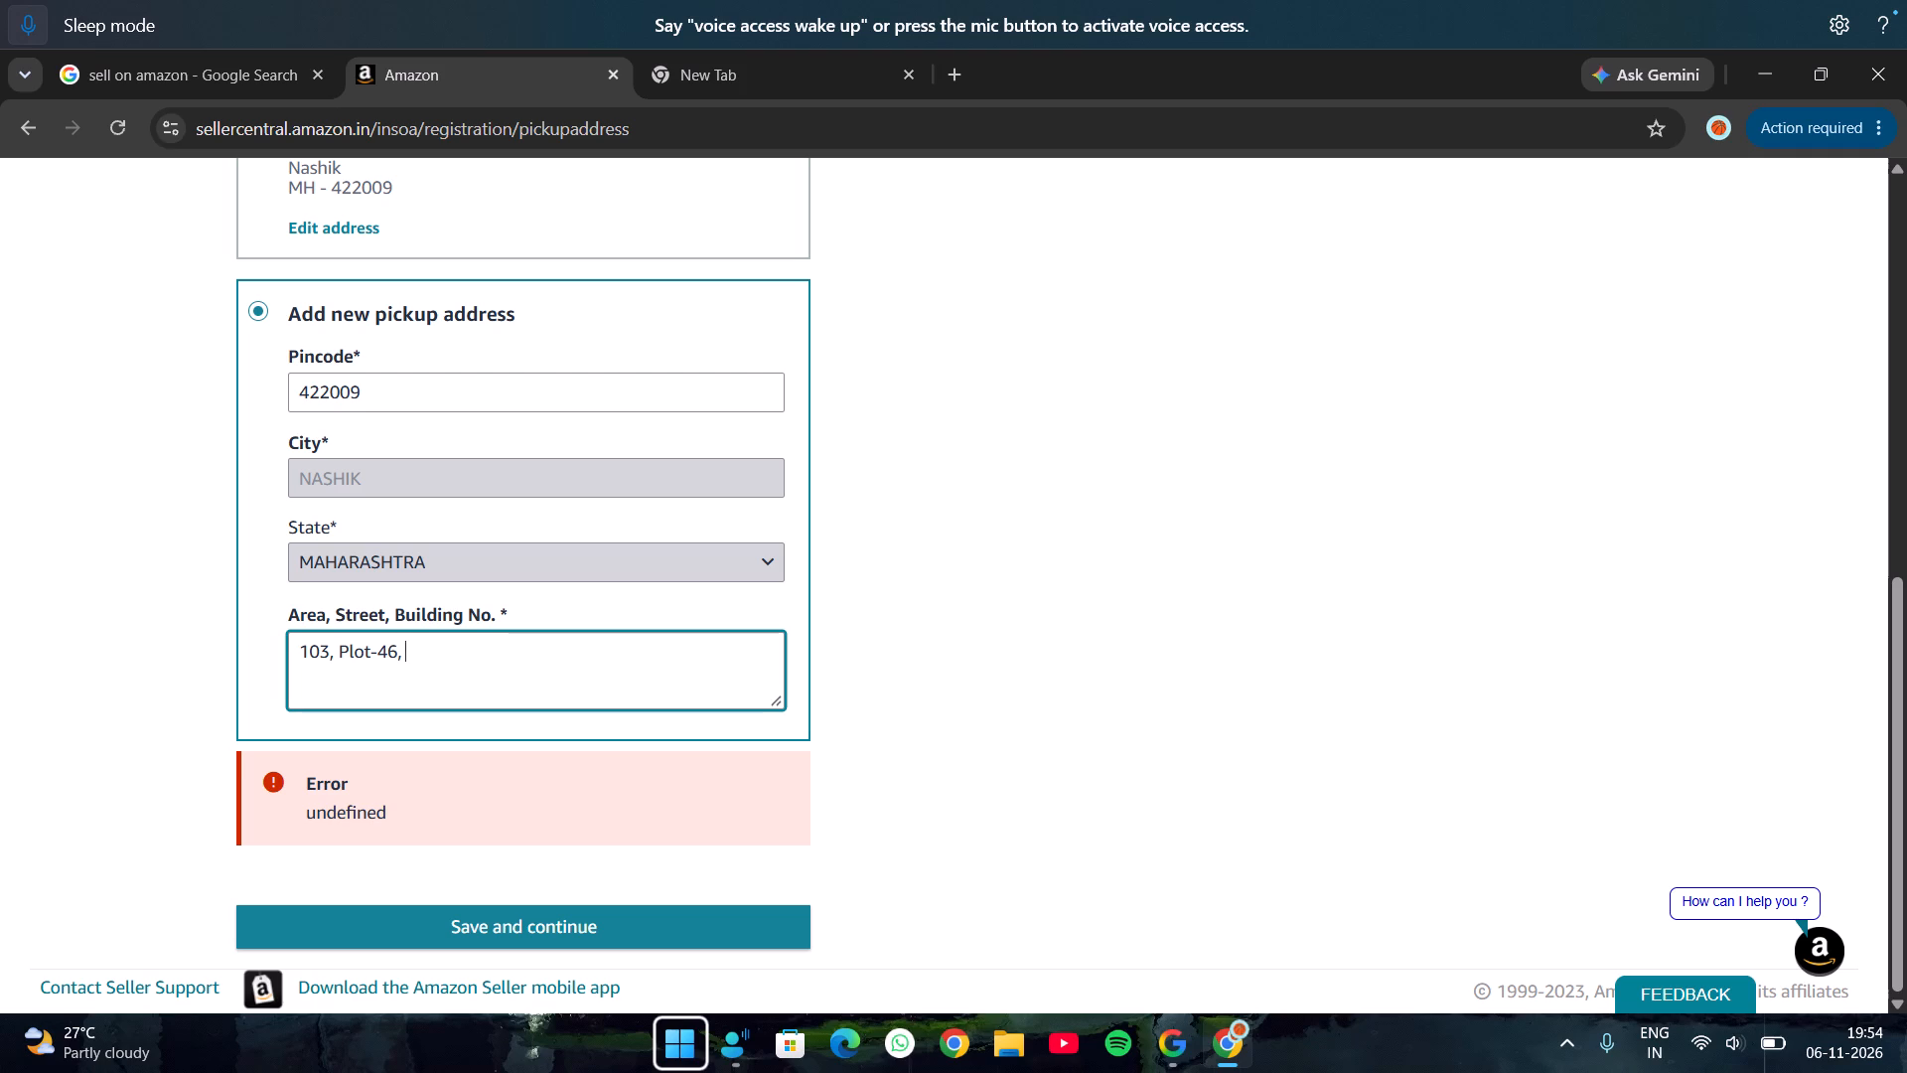
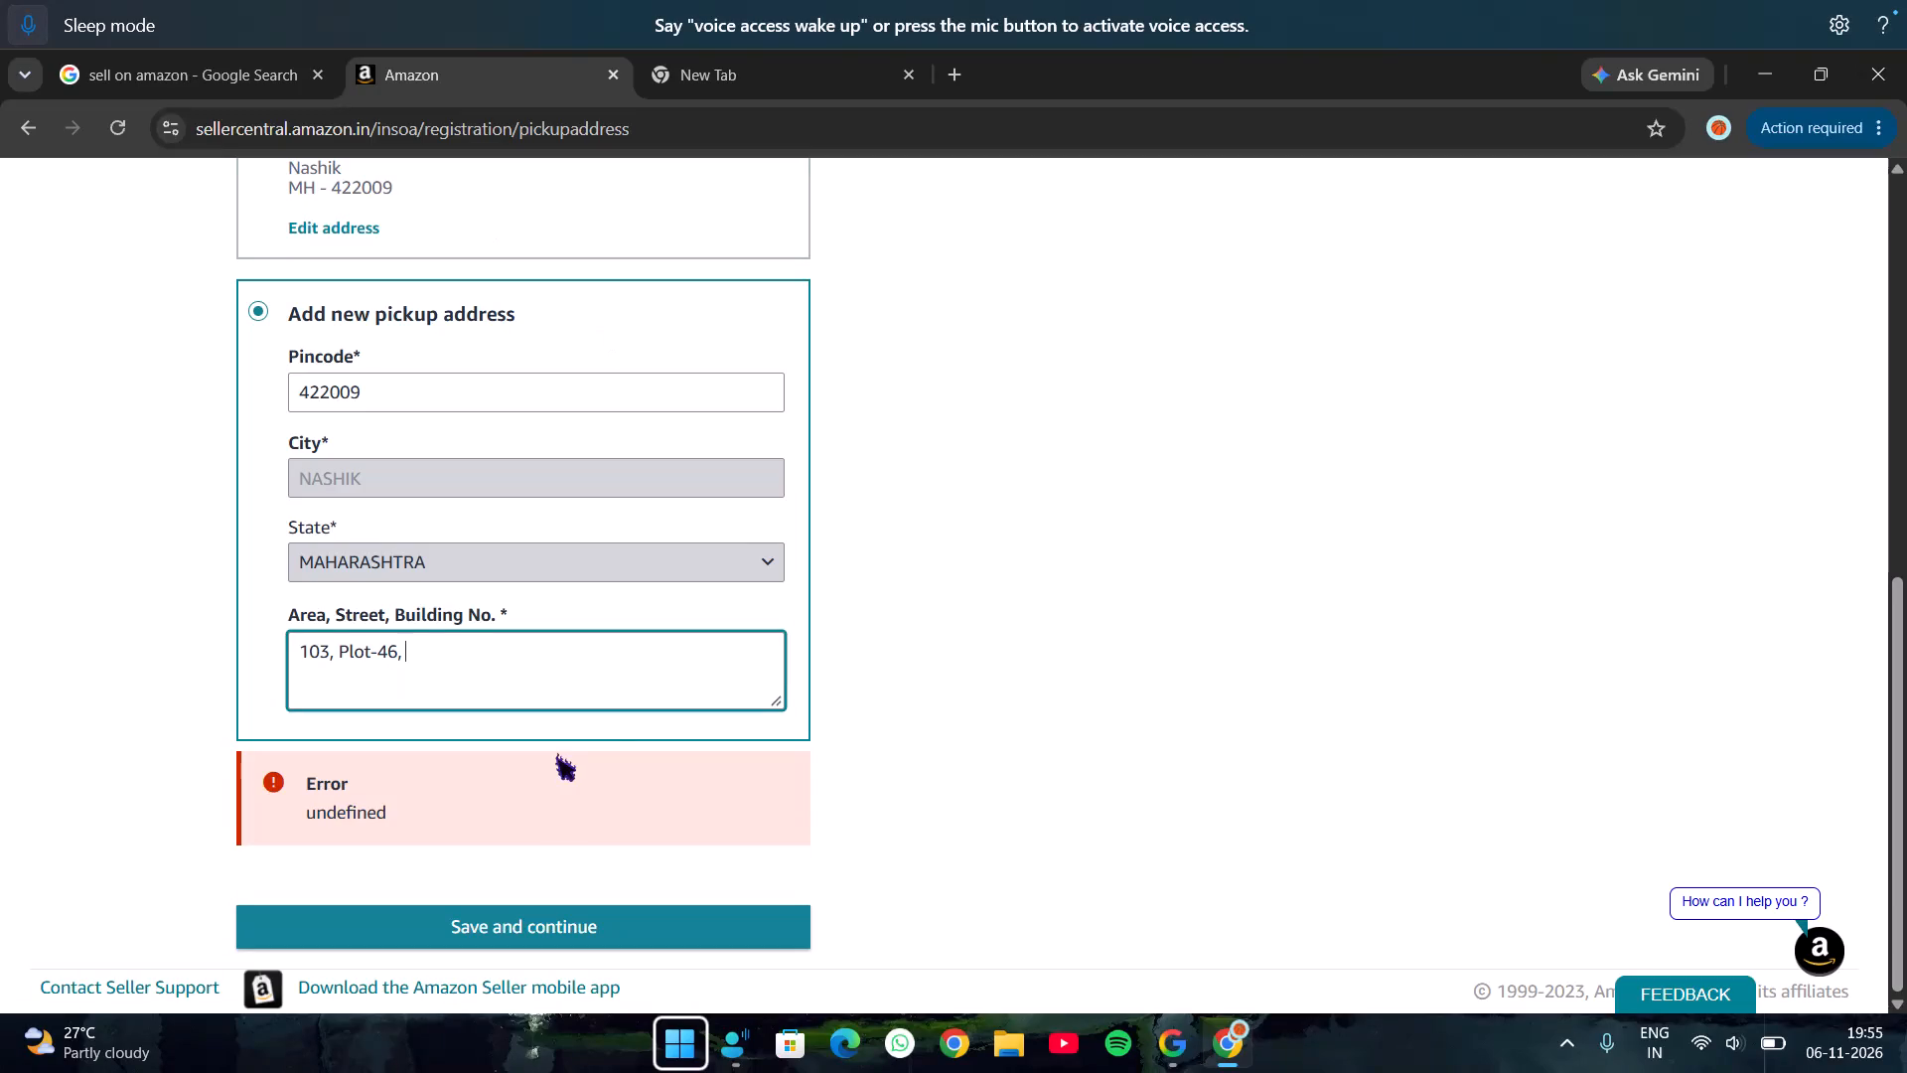
Continue the new pickup address after the plot number with the building name and the colony name, each followed by a comma.
scroll(604, 720, "up", 2)
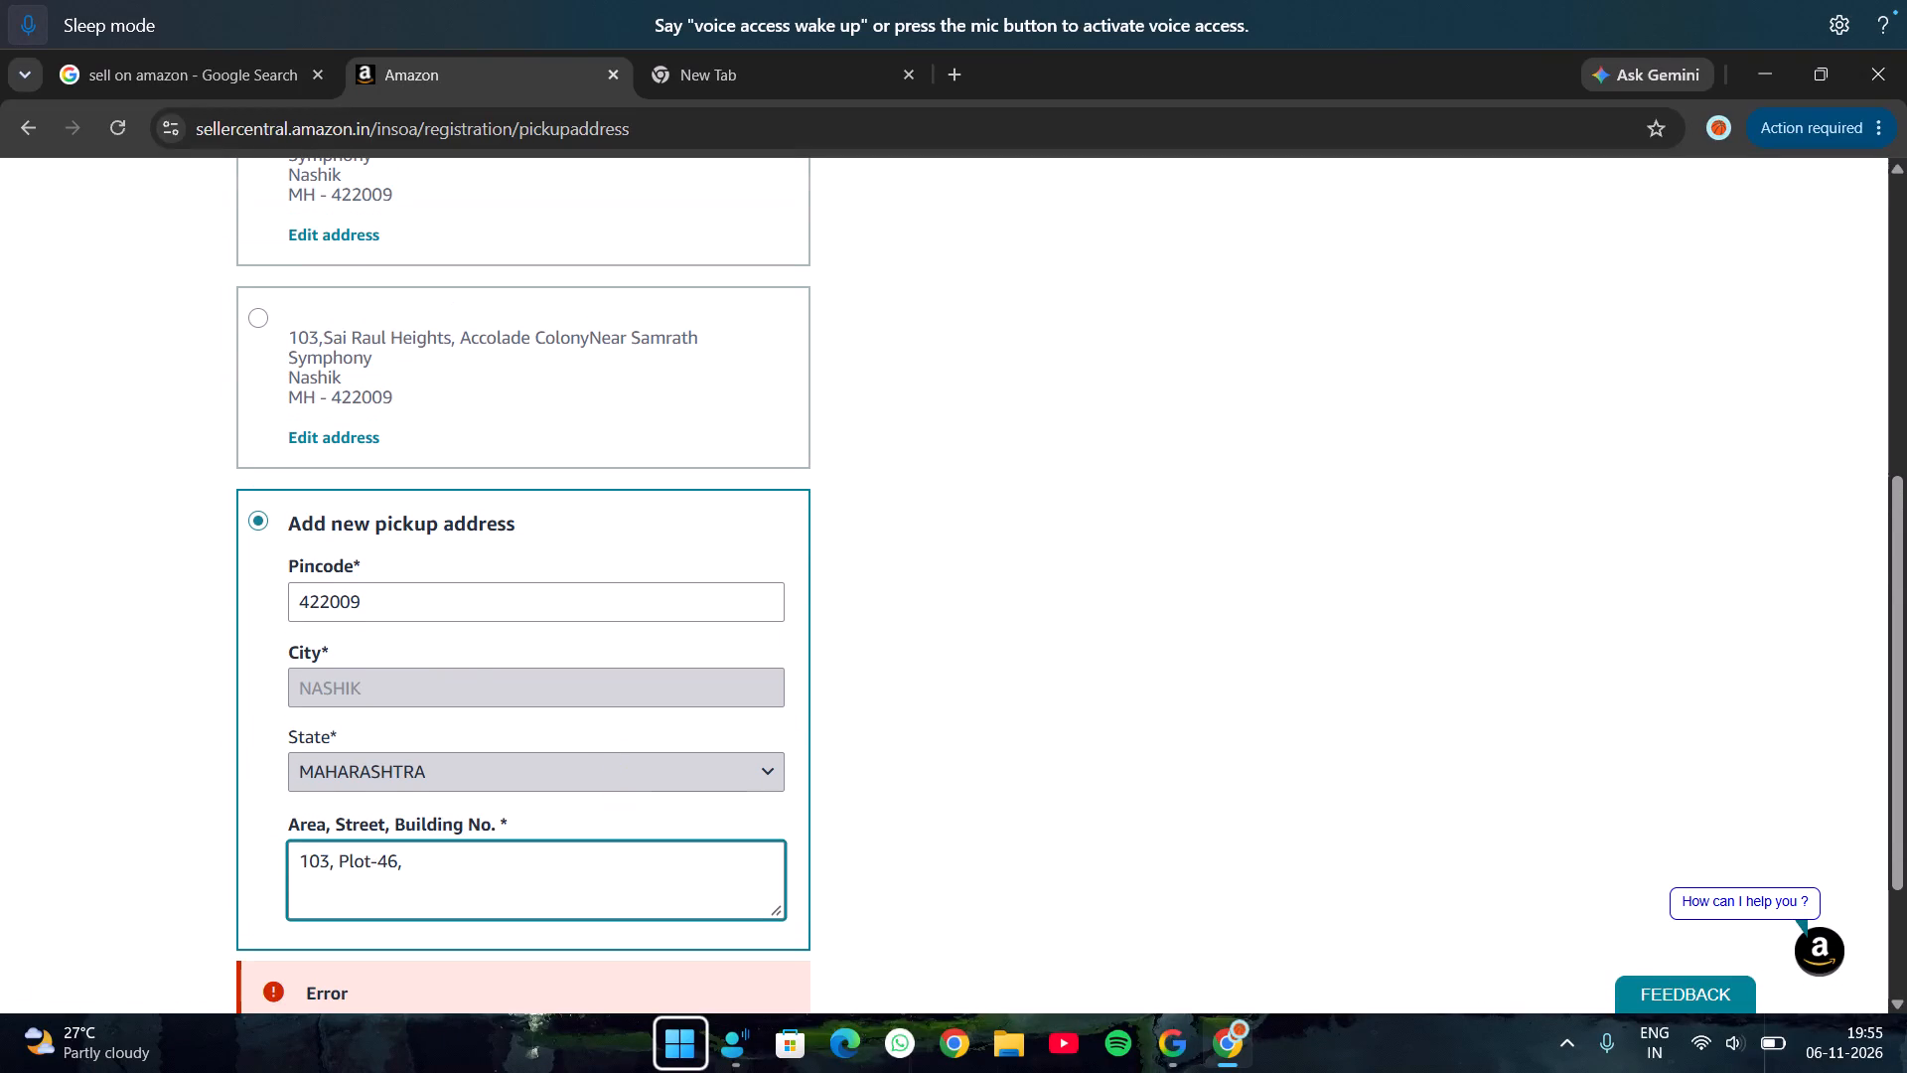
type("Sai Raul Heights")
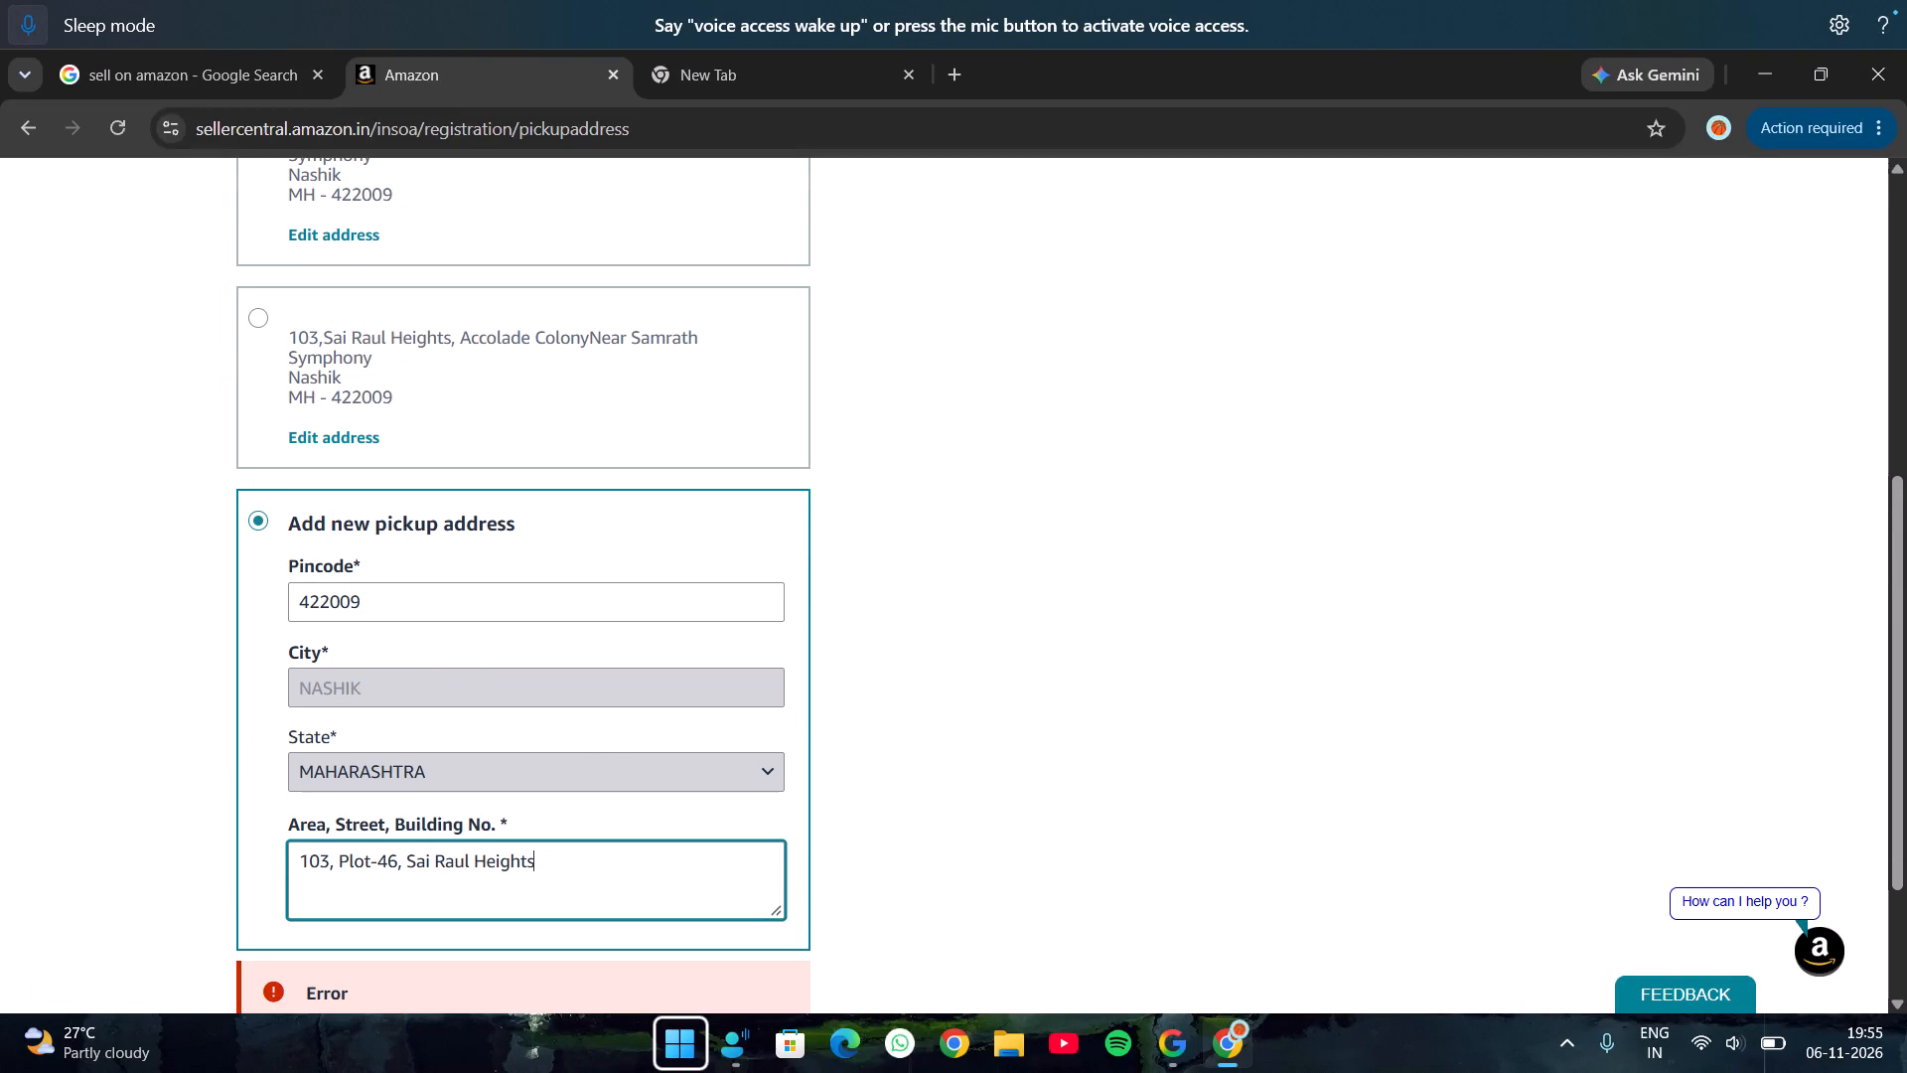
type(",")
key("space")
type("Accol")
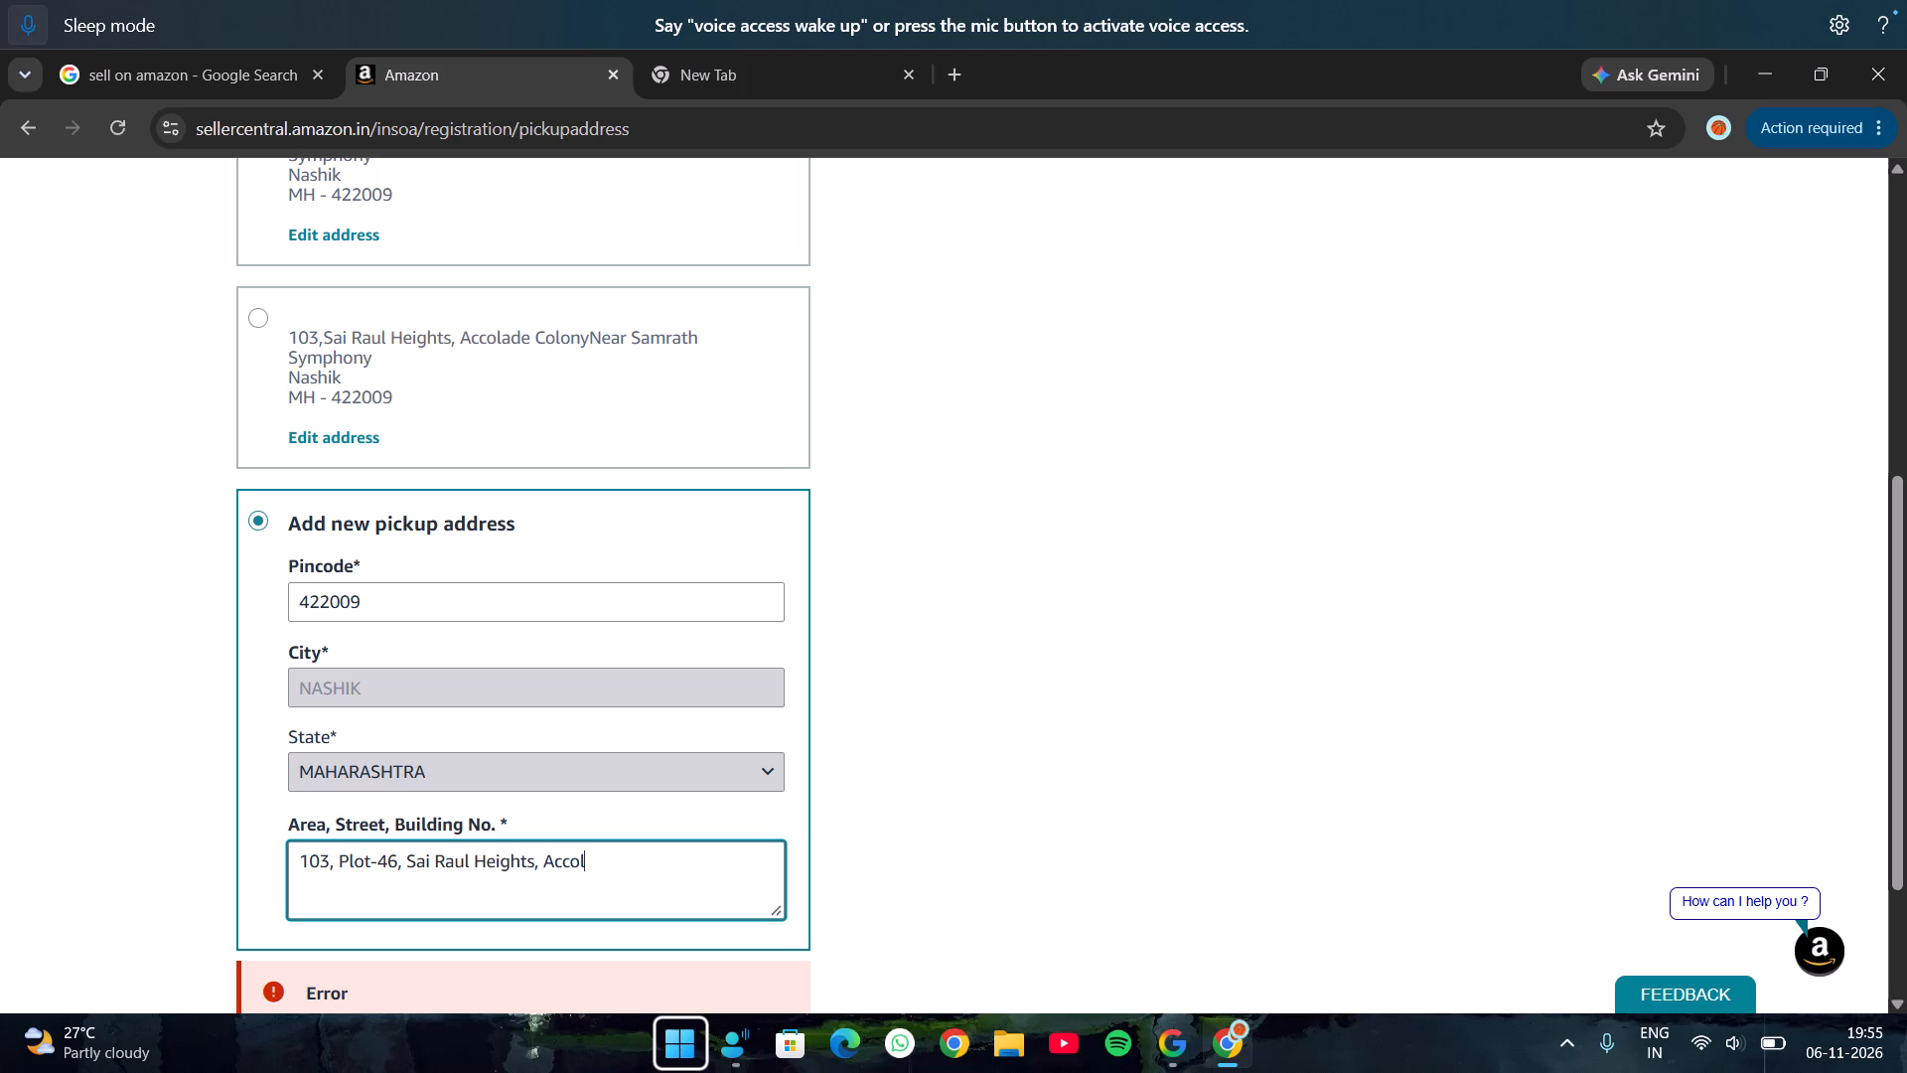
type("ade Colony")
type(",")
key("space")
Complete the Area, Street, Building No. entry with the two landmarks, the first introduced by Near and the second by In front of.
left_click(595, 1067)
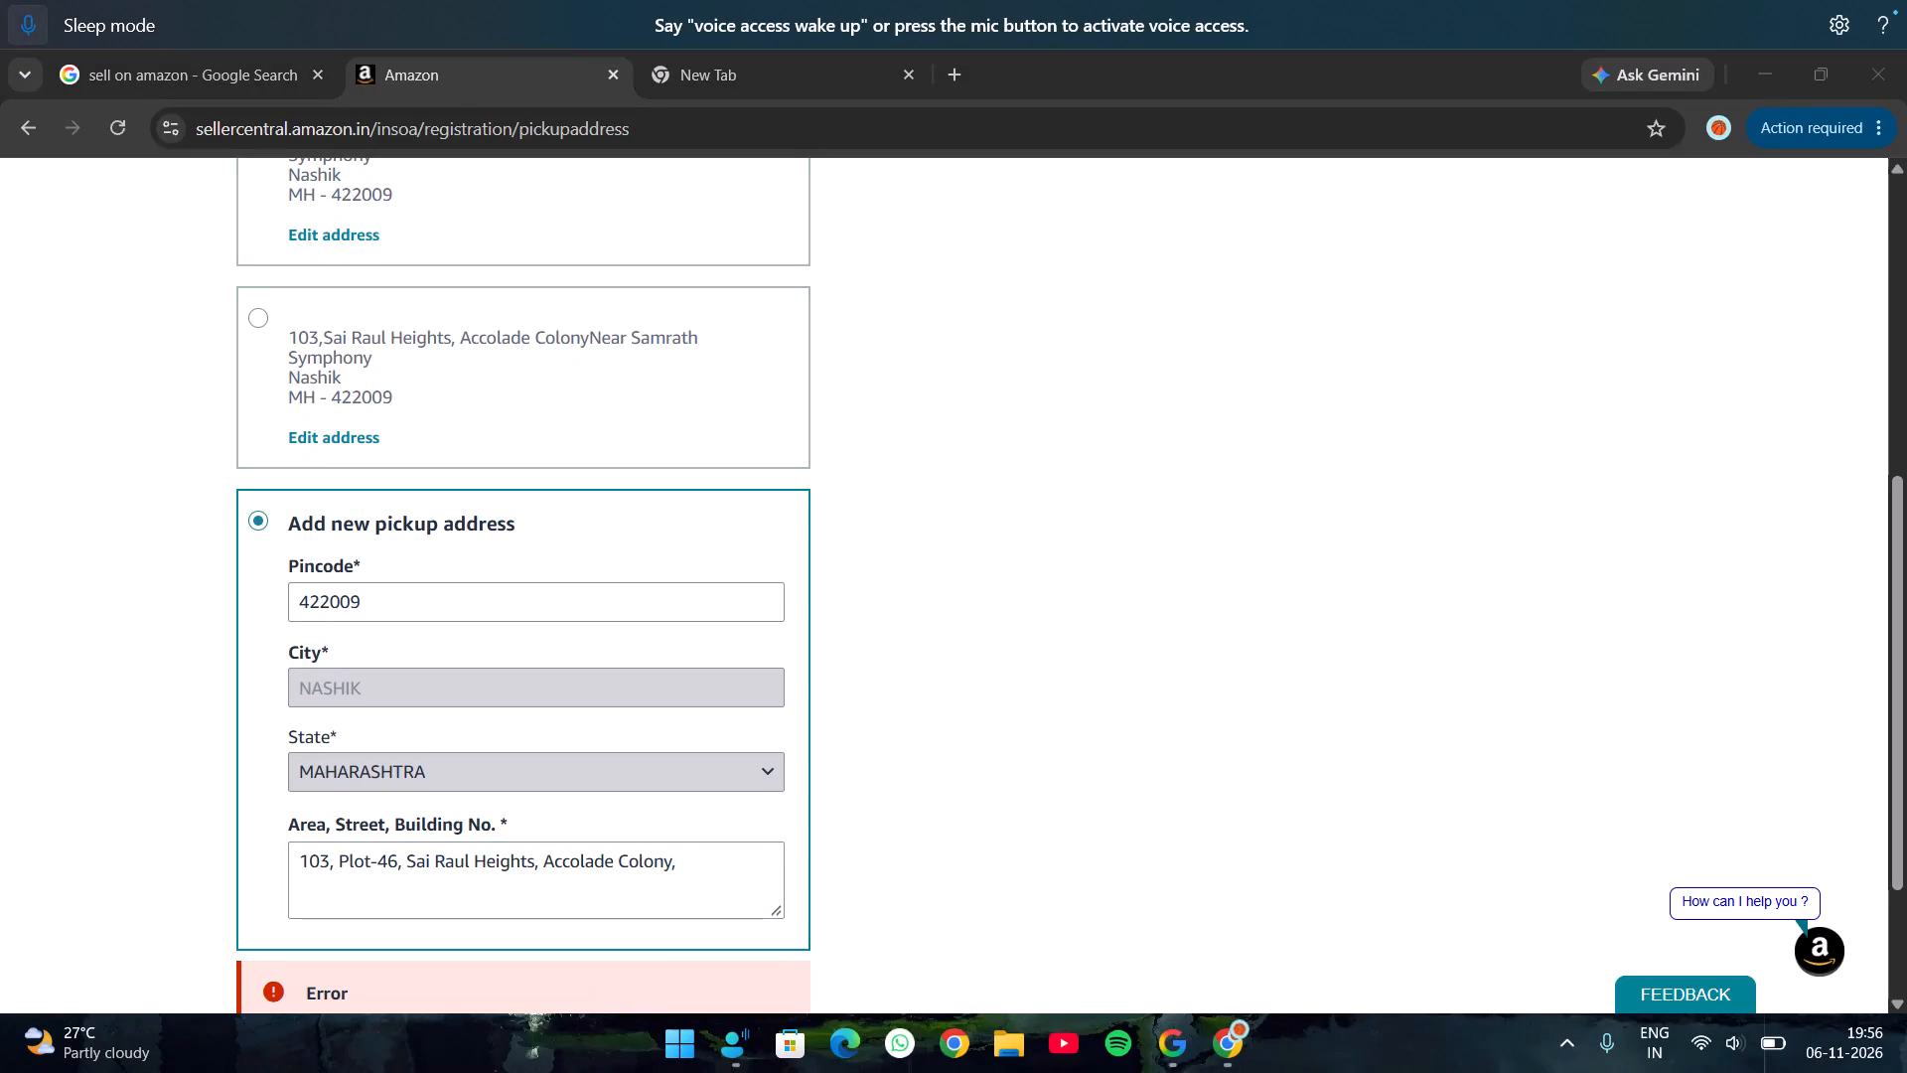
left_click(703, 869)
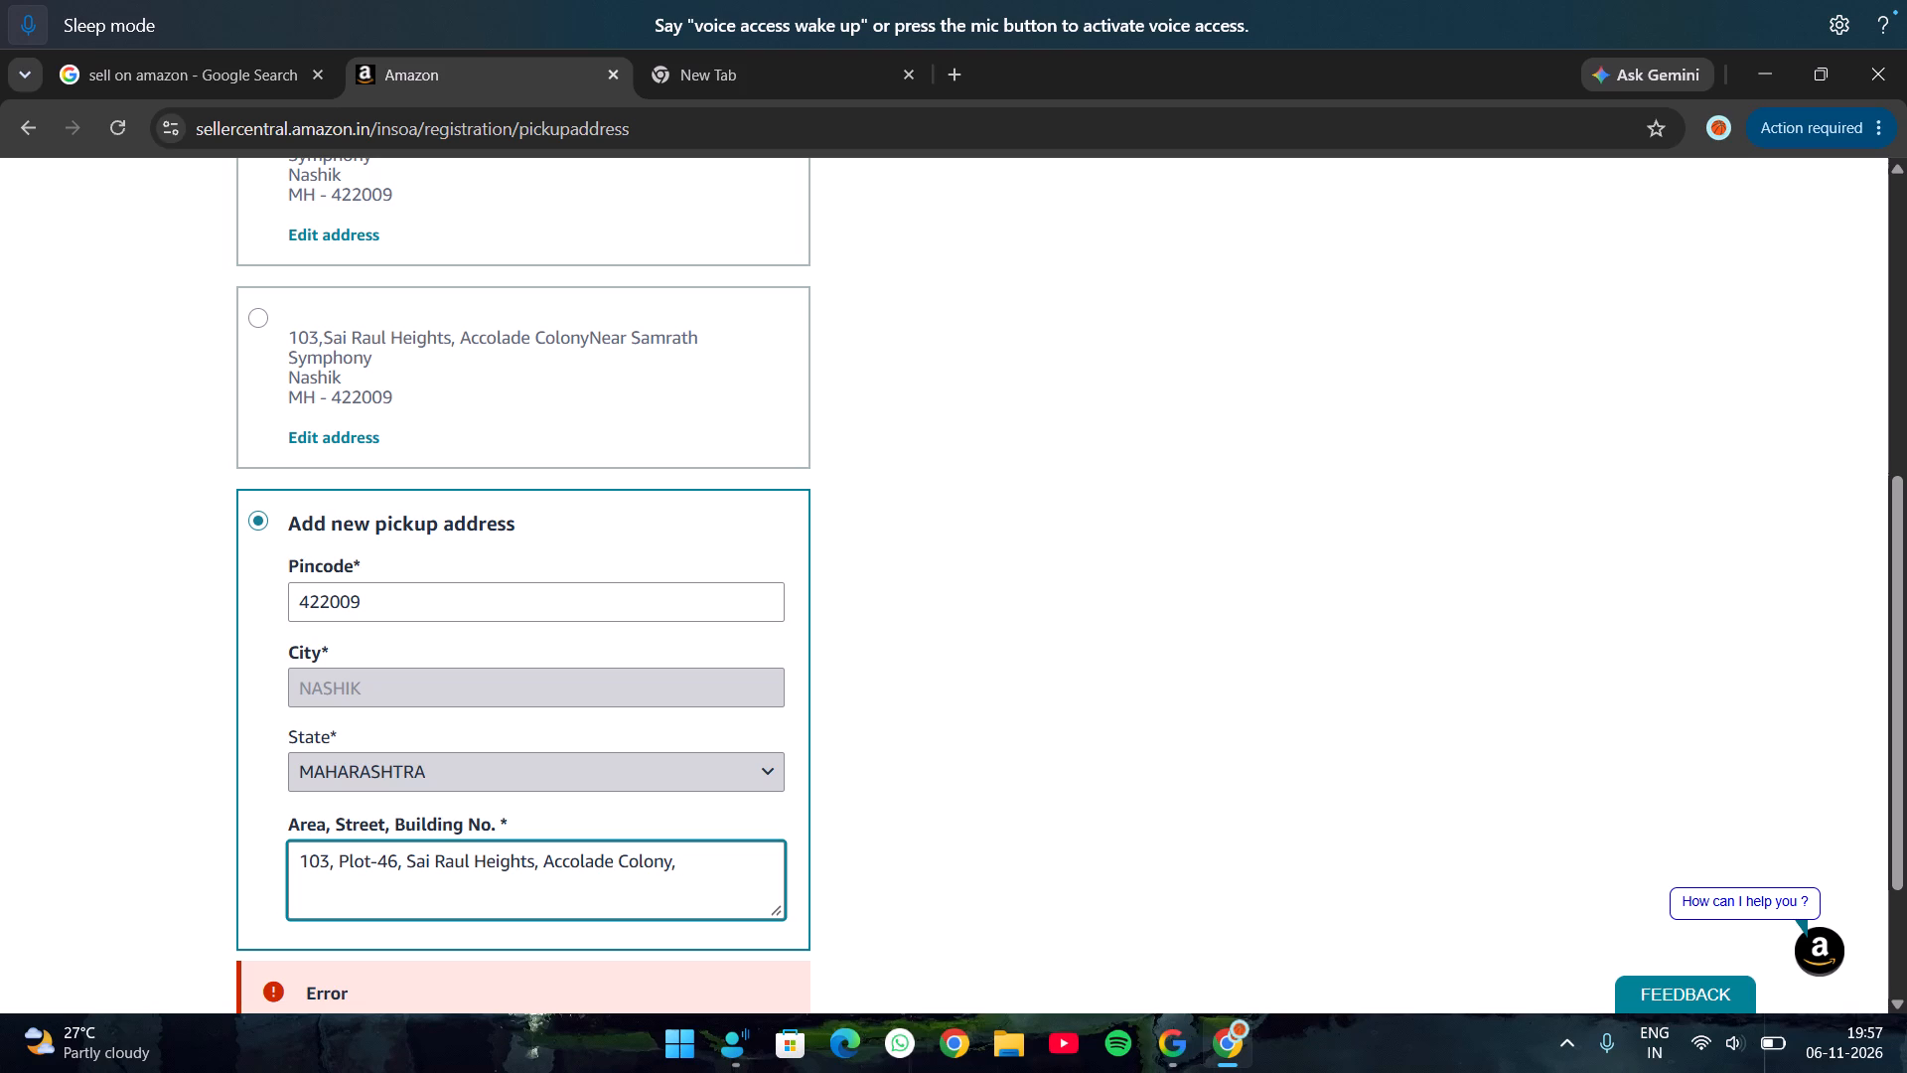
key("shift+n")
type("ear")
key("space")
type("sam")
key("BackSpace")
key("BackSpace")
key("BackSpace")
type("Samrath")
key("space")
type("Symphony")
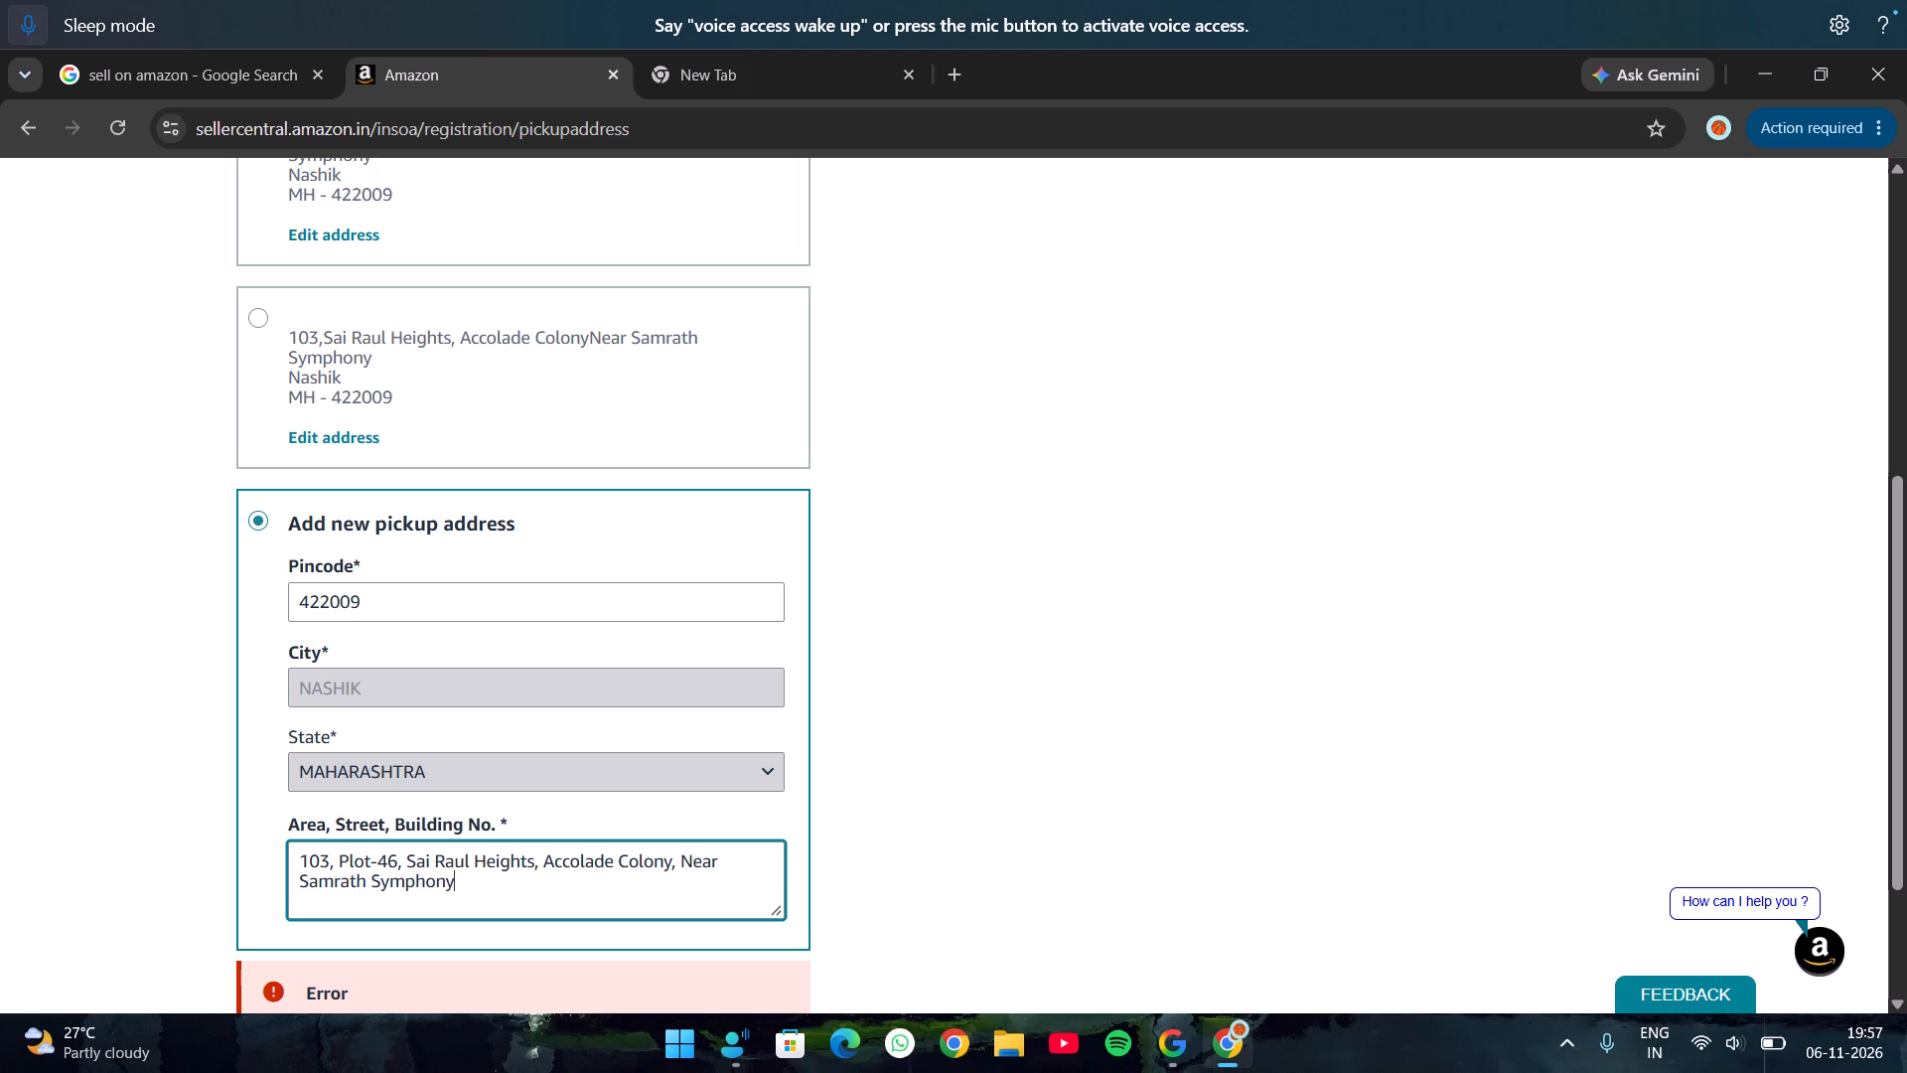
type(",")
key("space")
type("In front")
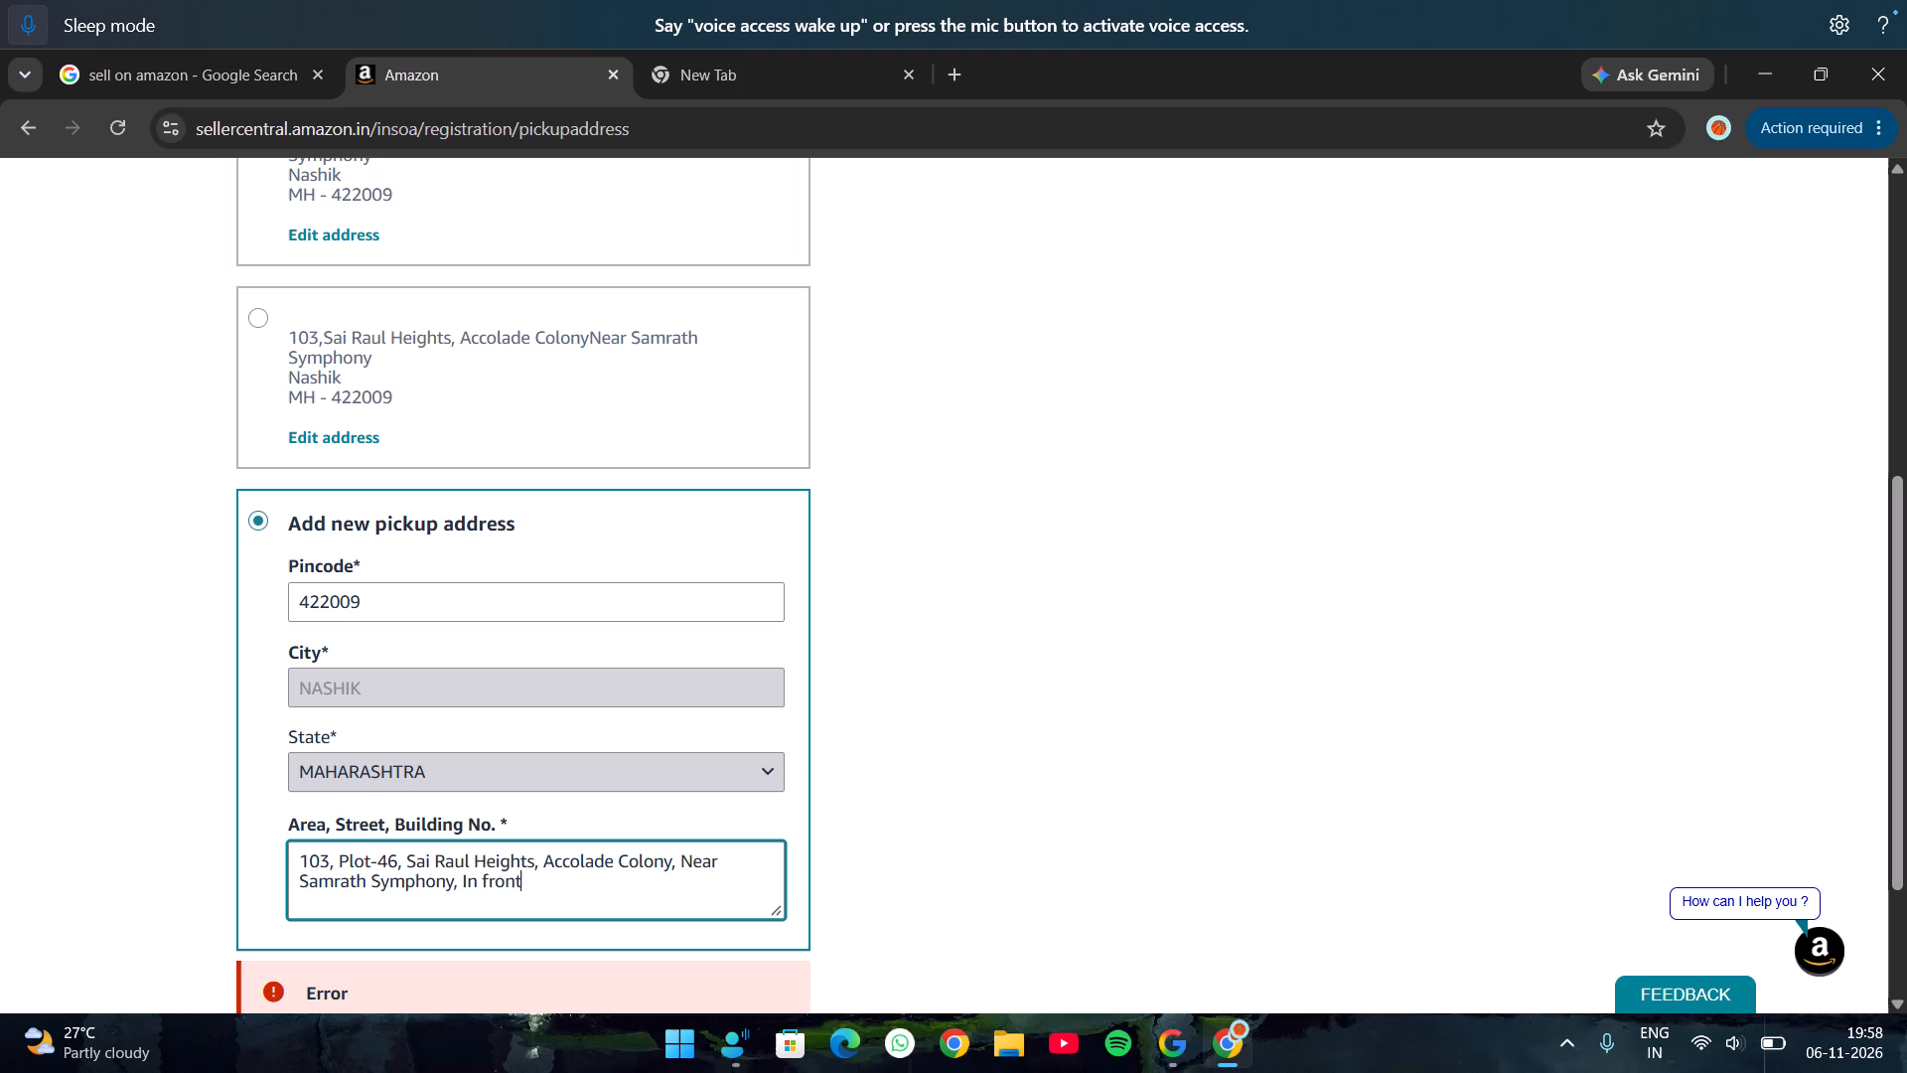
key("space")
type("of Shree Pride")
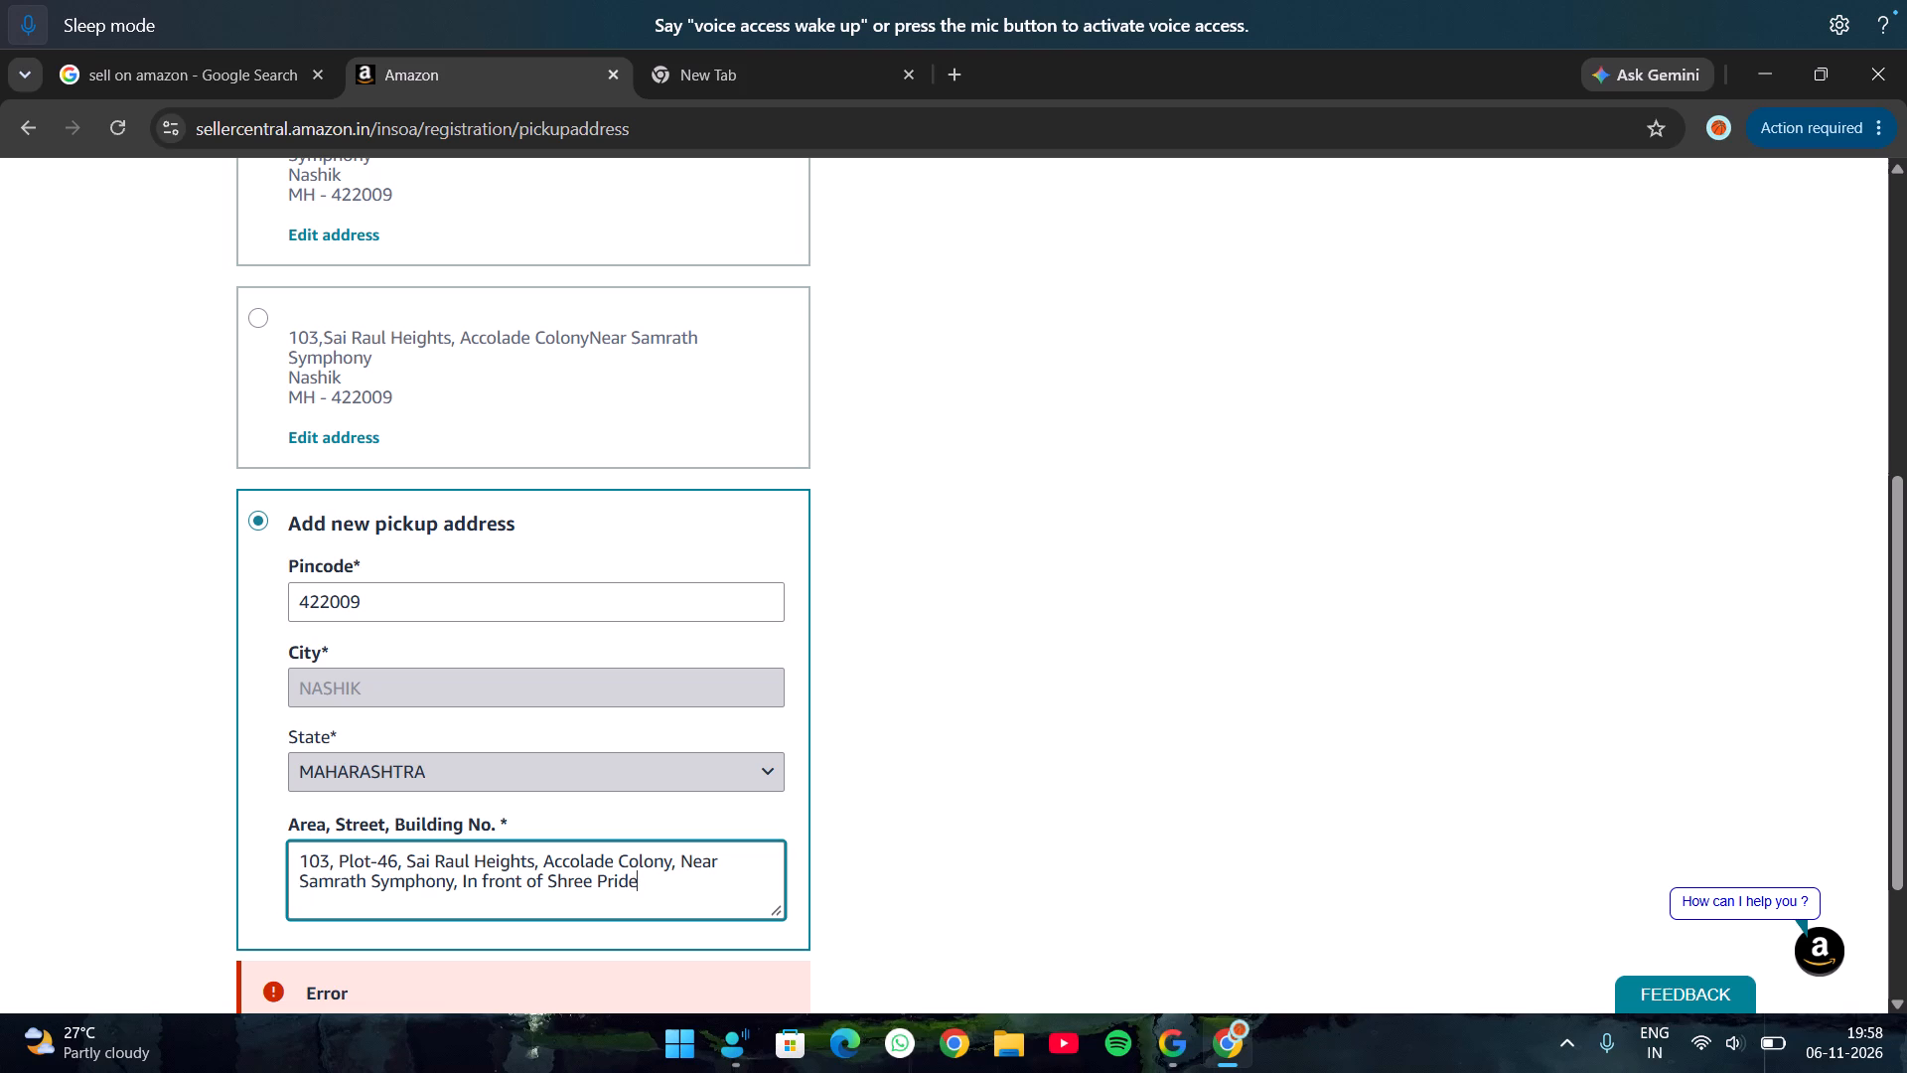
Save the new pickup address and continue the registration.
scroll(737, 869, "down", 3)
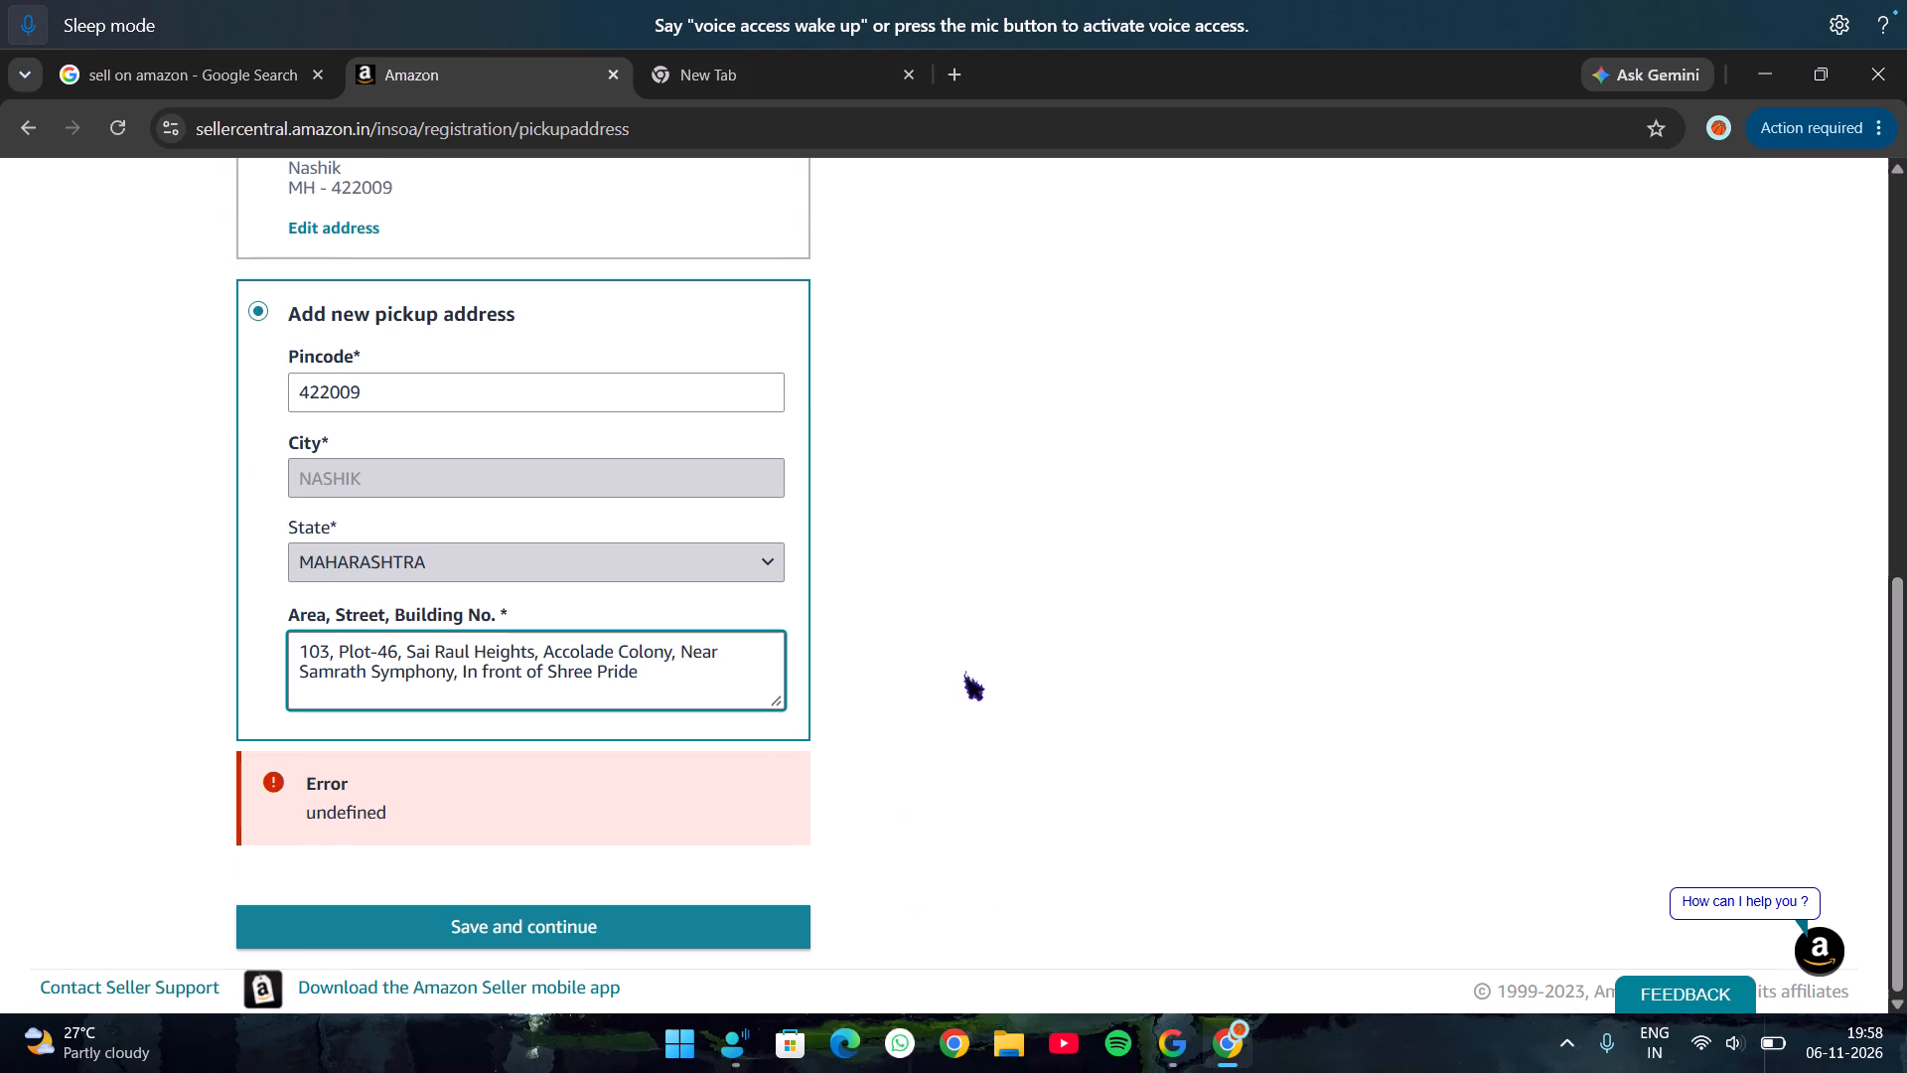
left_click(964, 671)
scroll(964, 671, "down", 2)
left_click(679, 934)
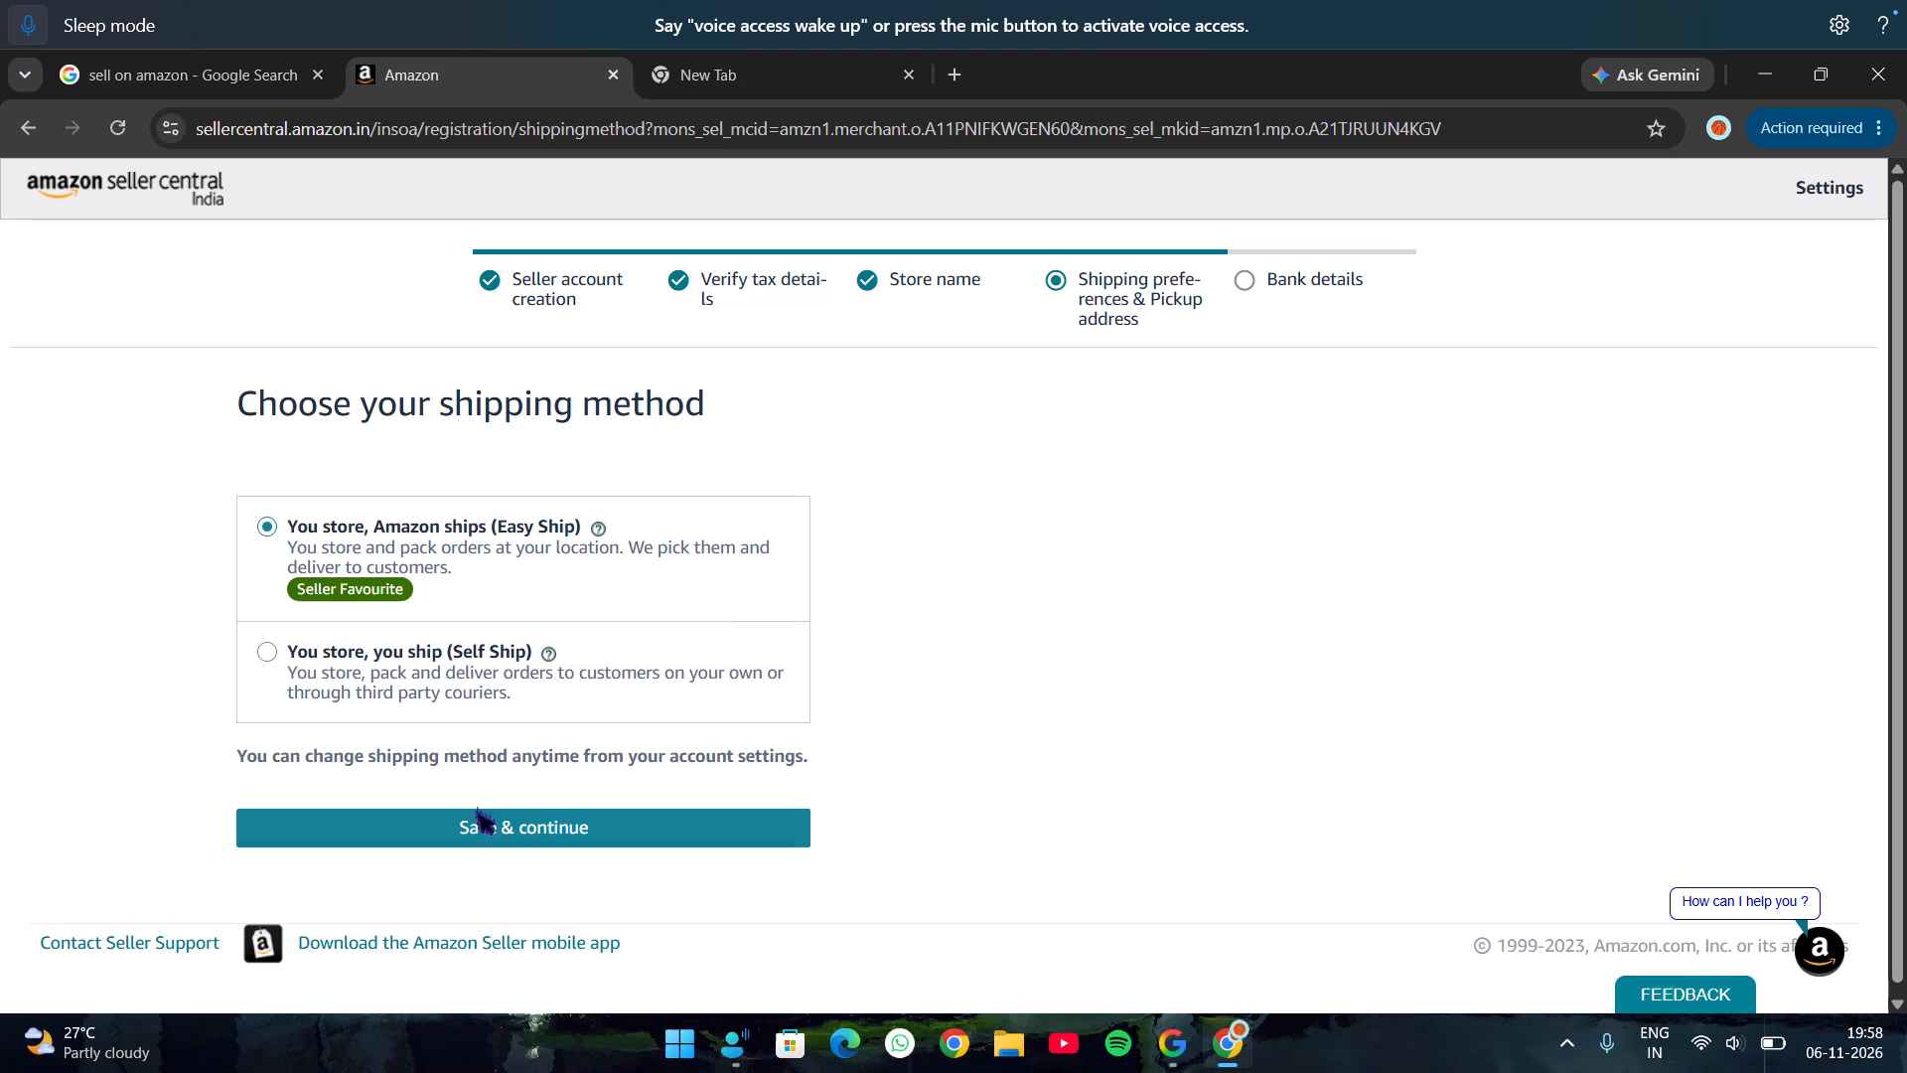
Save You store, Amazon ships (Easy Ship) as the shipping method and continue.
left_click(485, 831)
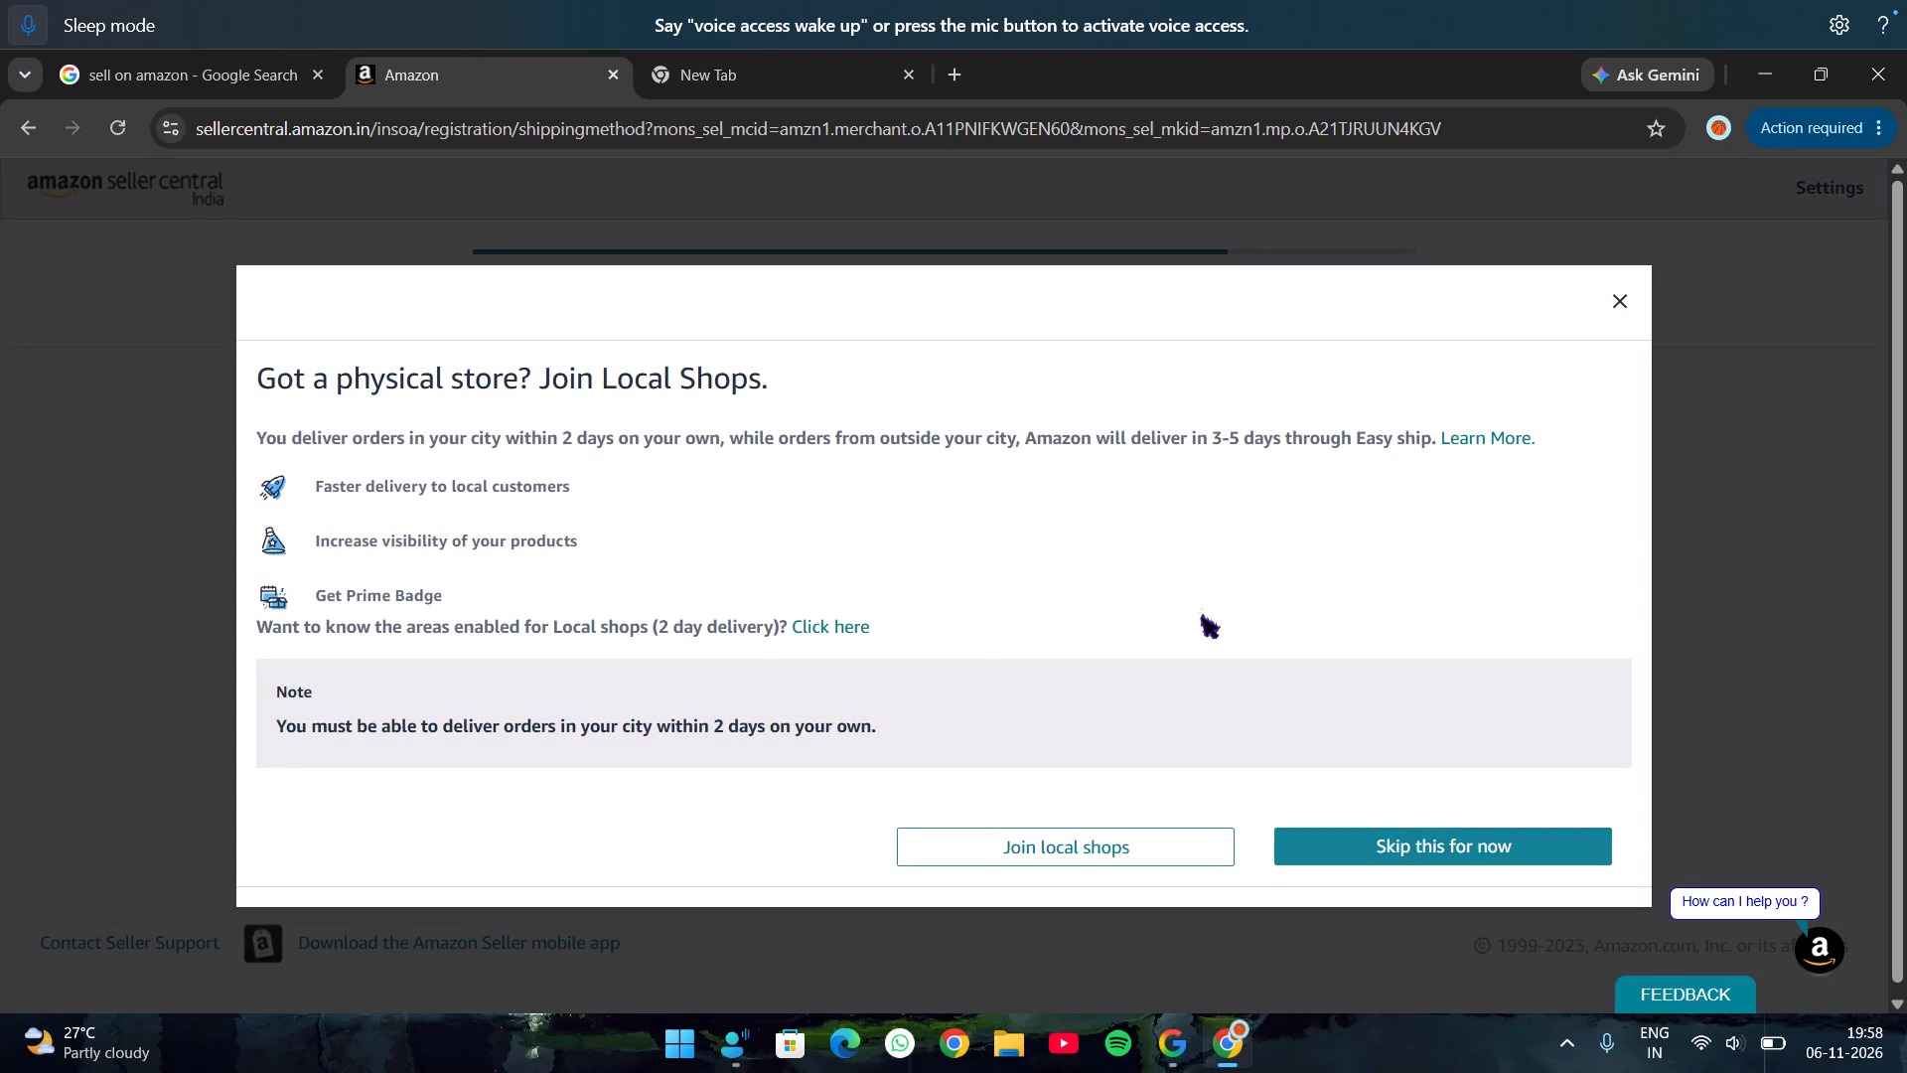
Capture a screenshot of the Join Local Shops offer and dismiss the capture notification.
key("shift+super+s")
left_click_drag(170, 218, 1906, 1072)
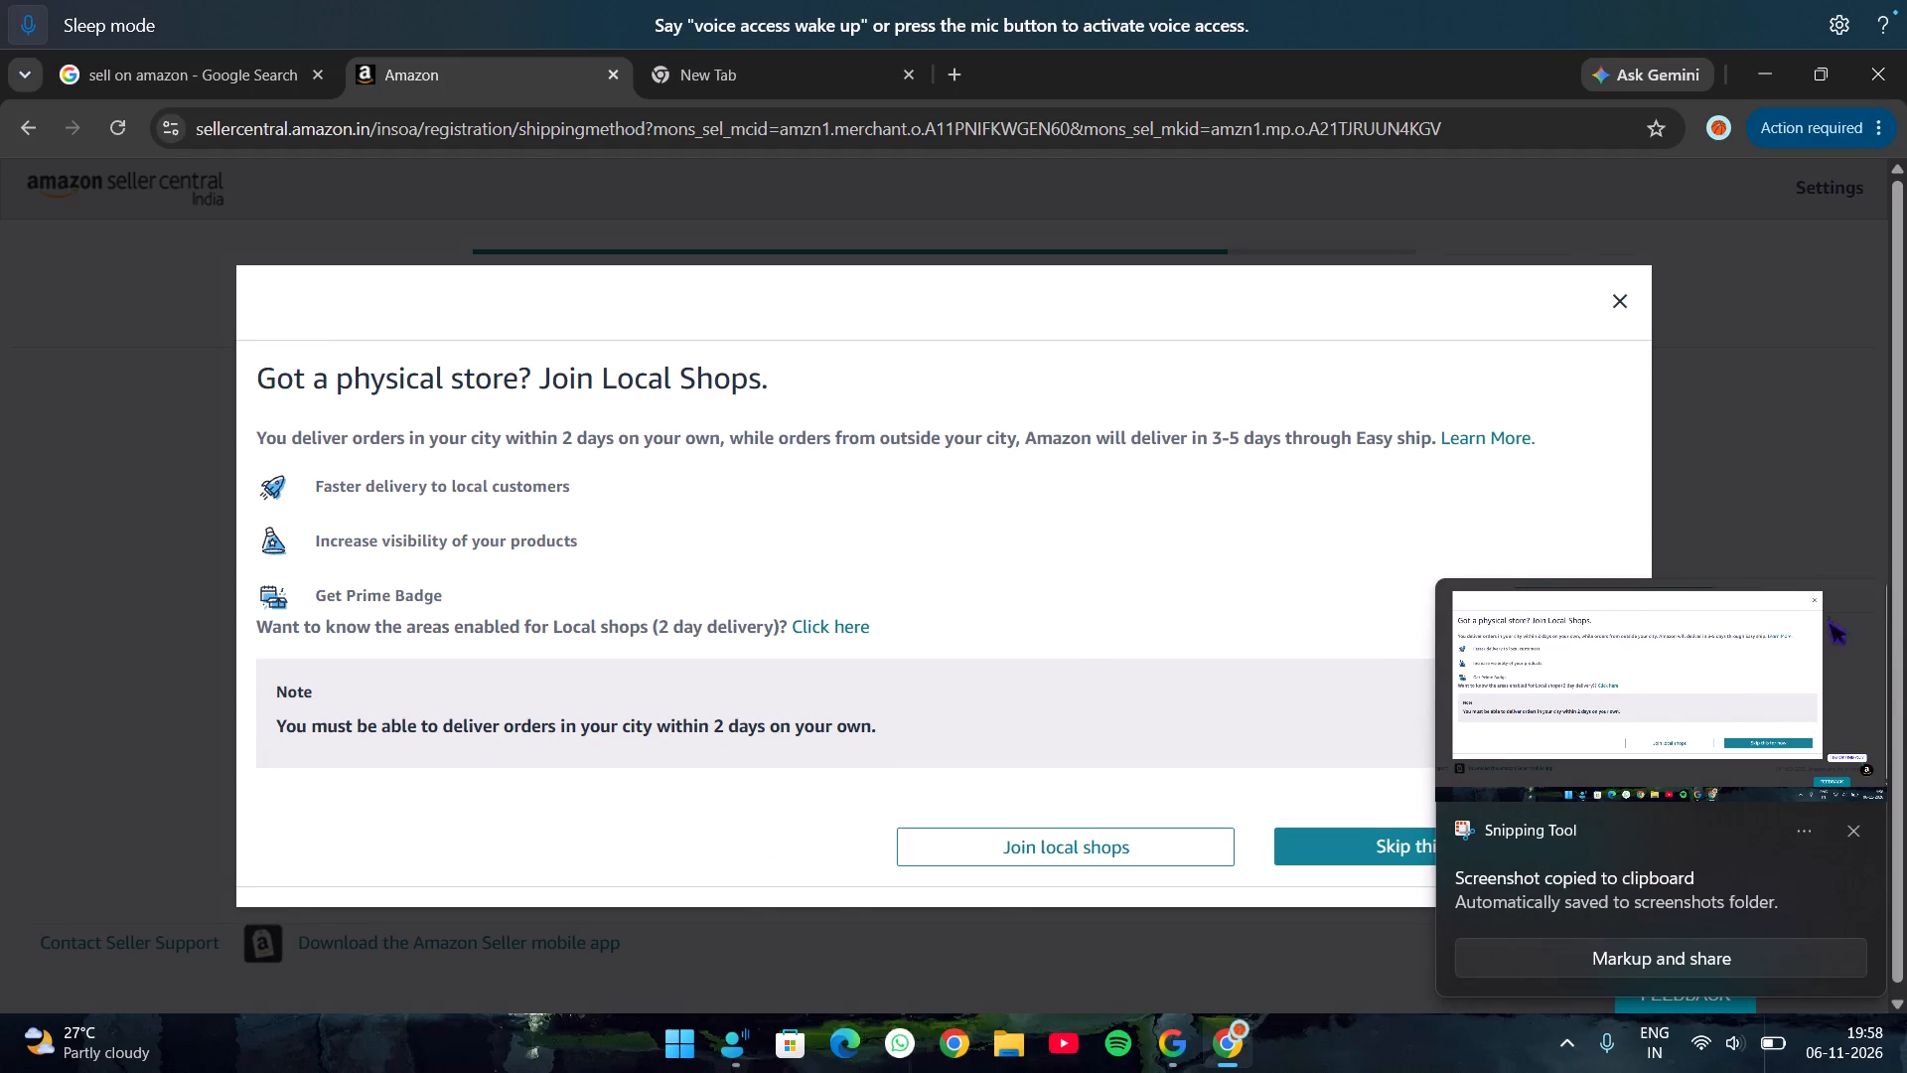
left_click(1857, 834)
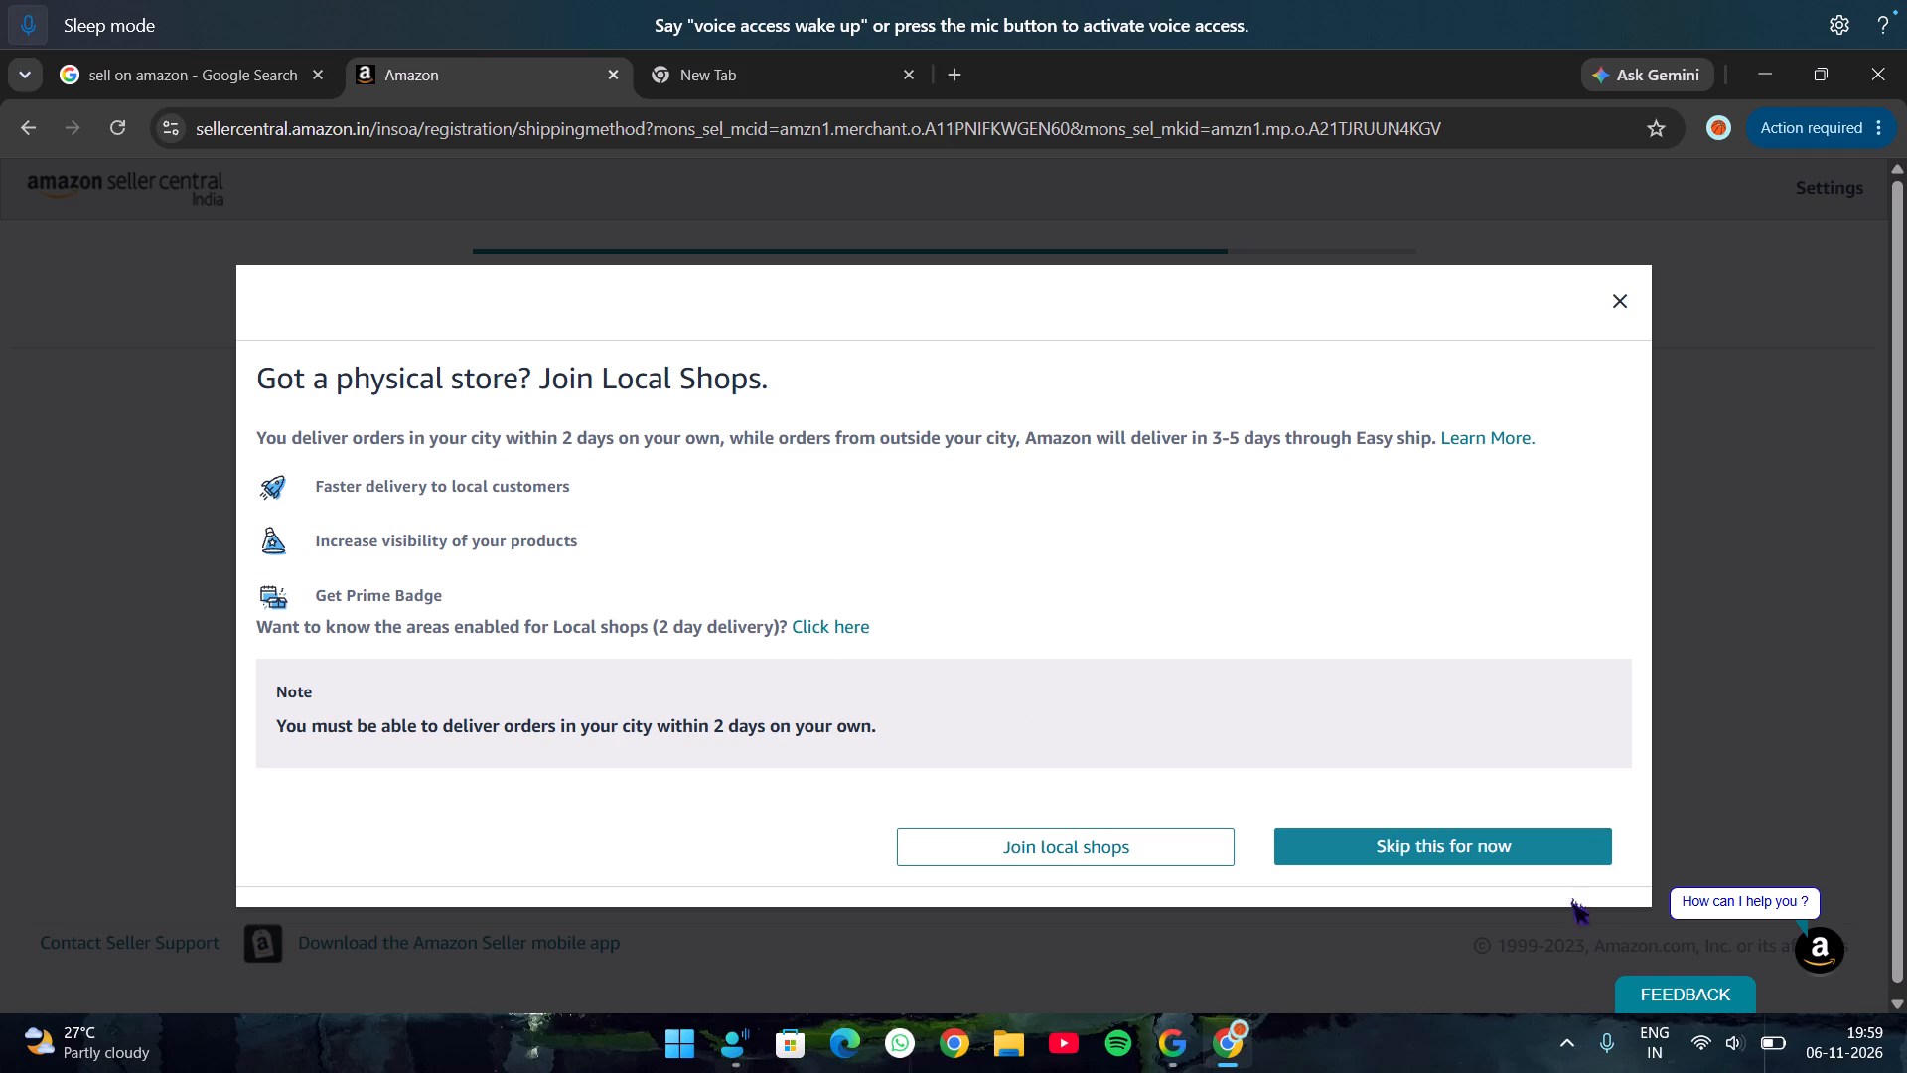
Skip joining Local Shops for now.
left_click(1518, 834)
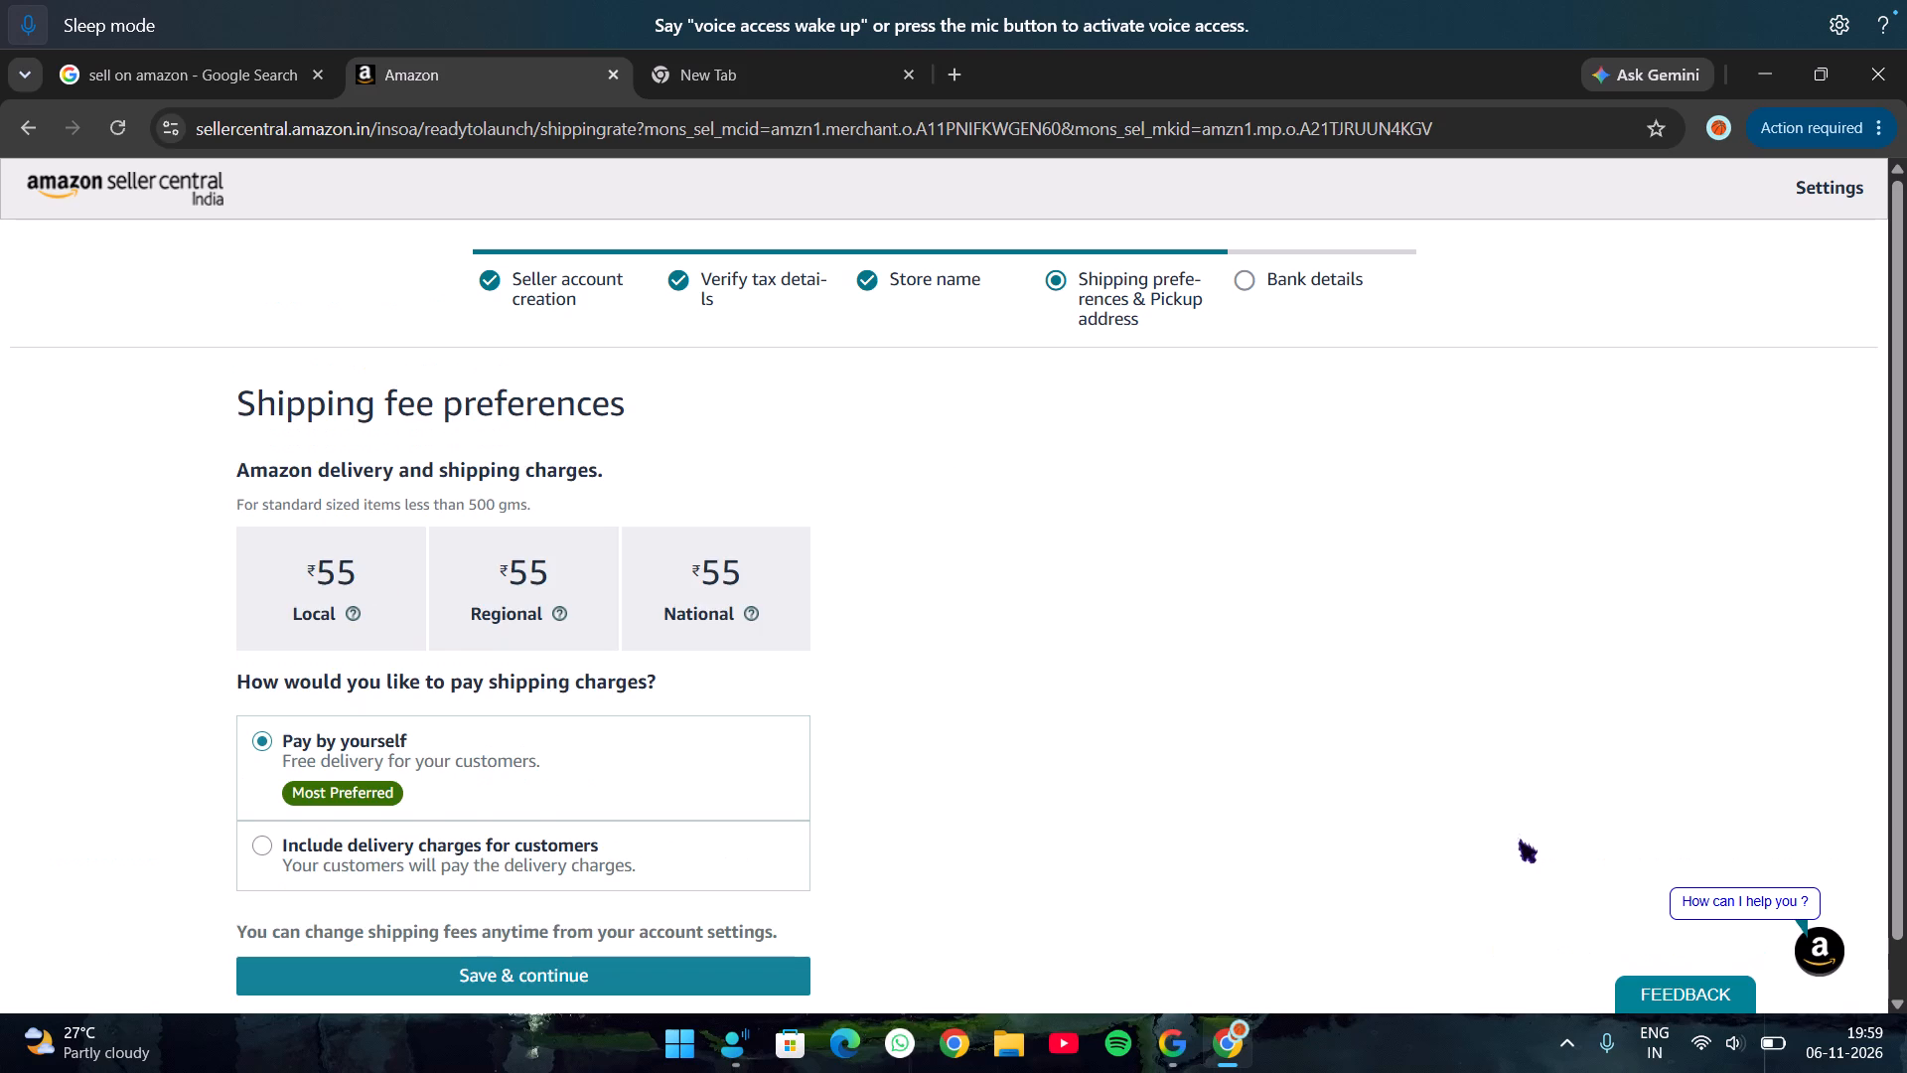
Save the shipping fee preferences with Pay by yourself for the shipping charges and continue.
scroll(1191, 625, "down", 1)
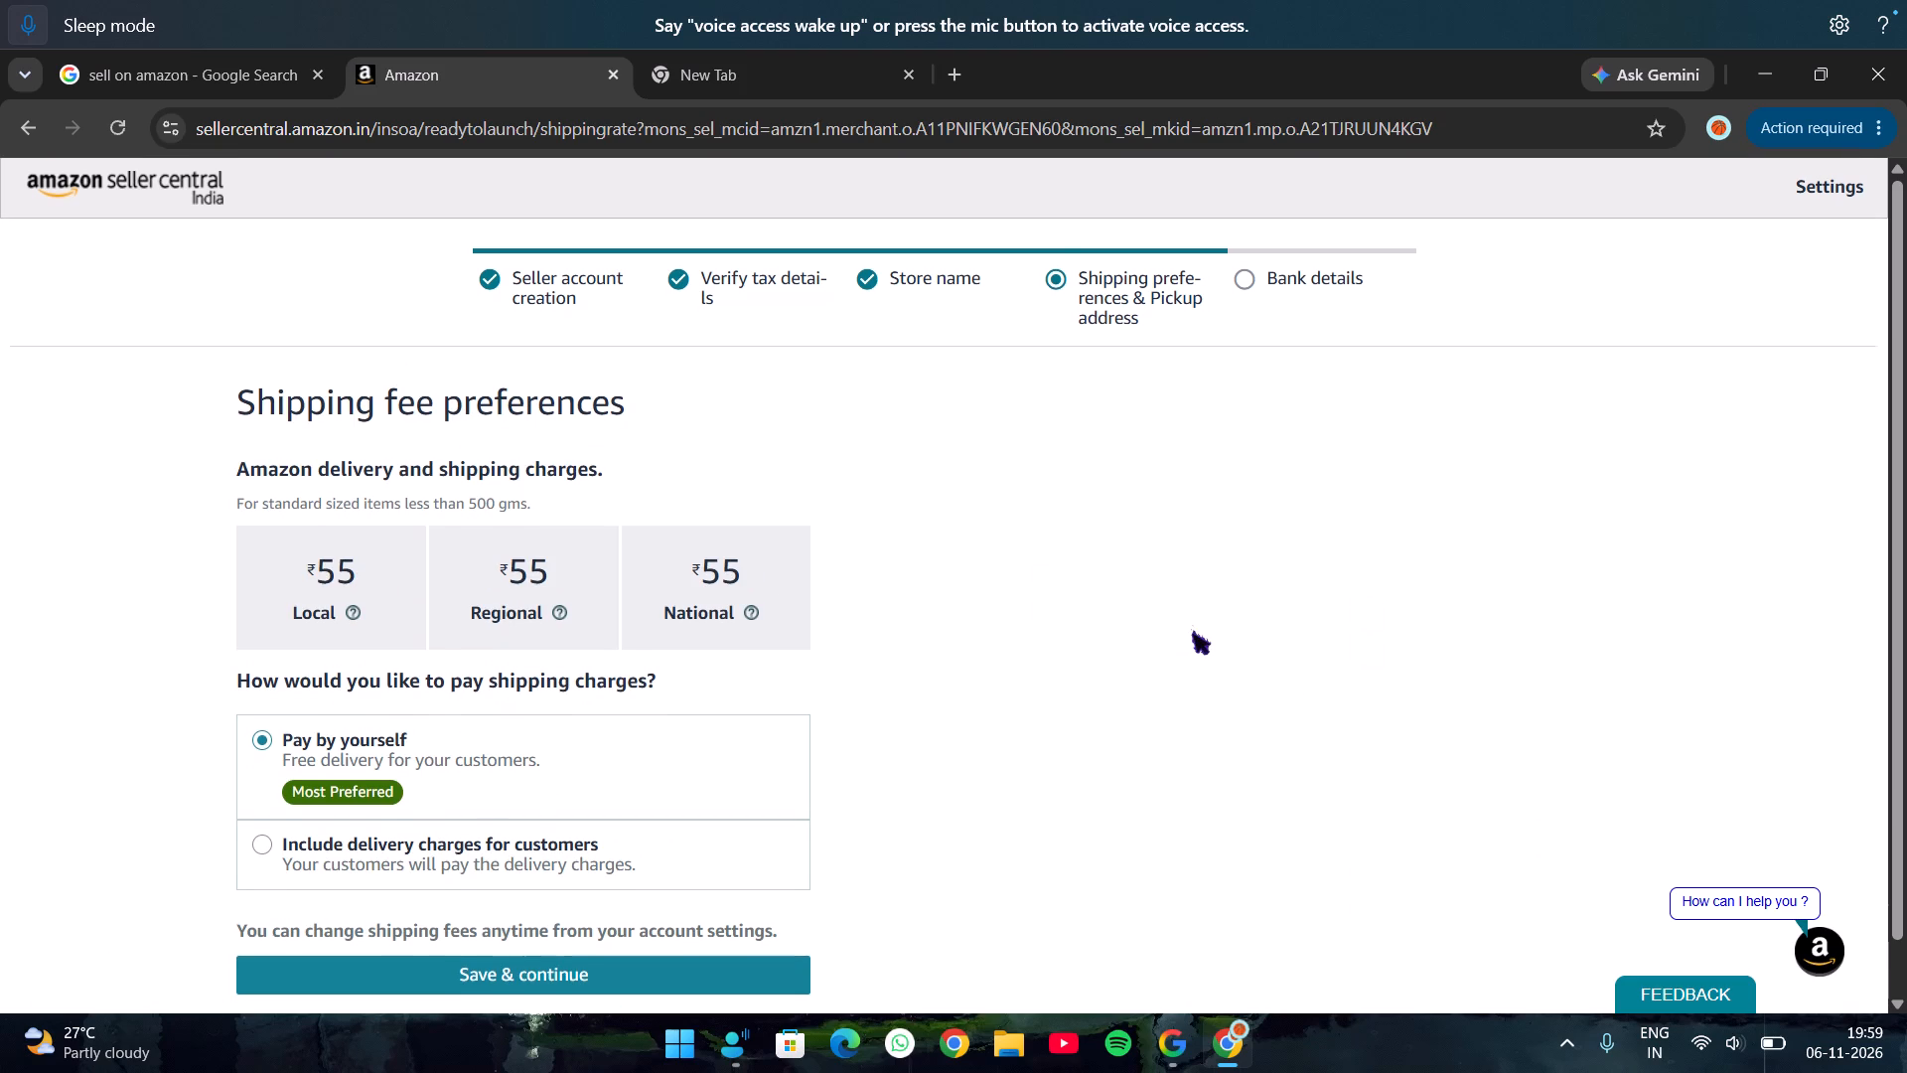
scroll(1191, 625, "down", 1)
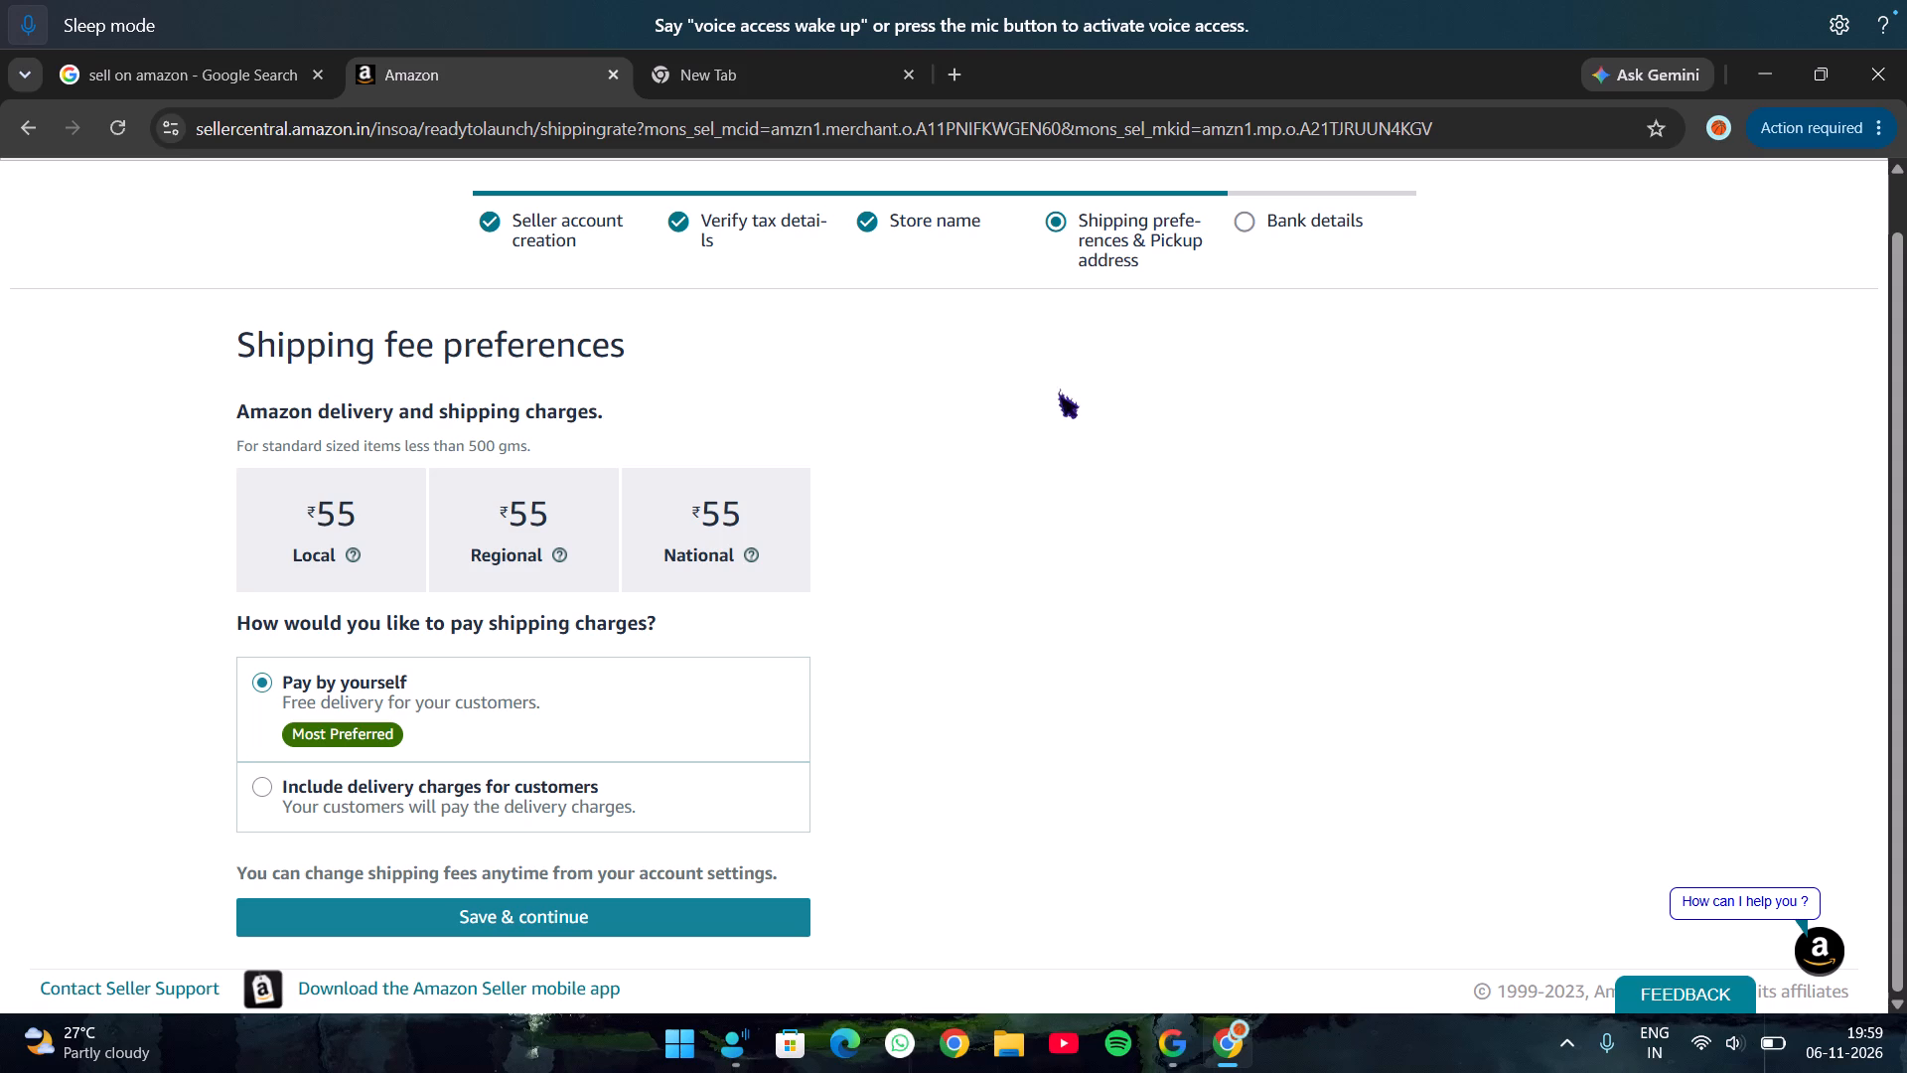
scroll(1059, 389, "down", 4)
left_click(691, 916)
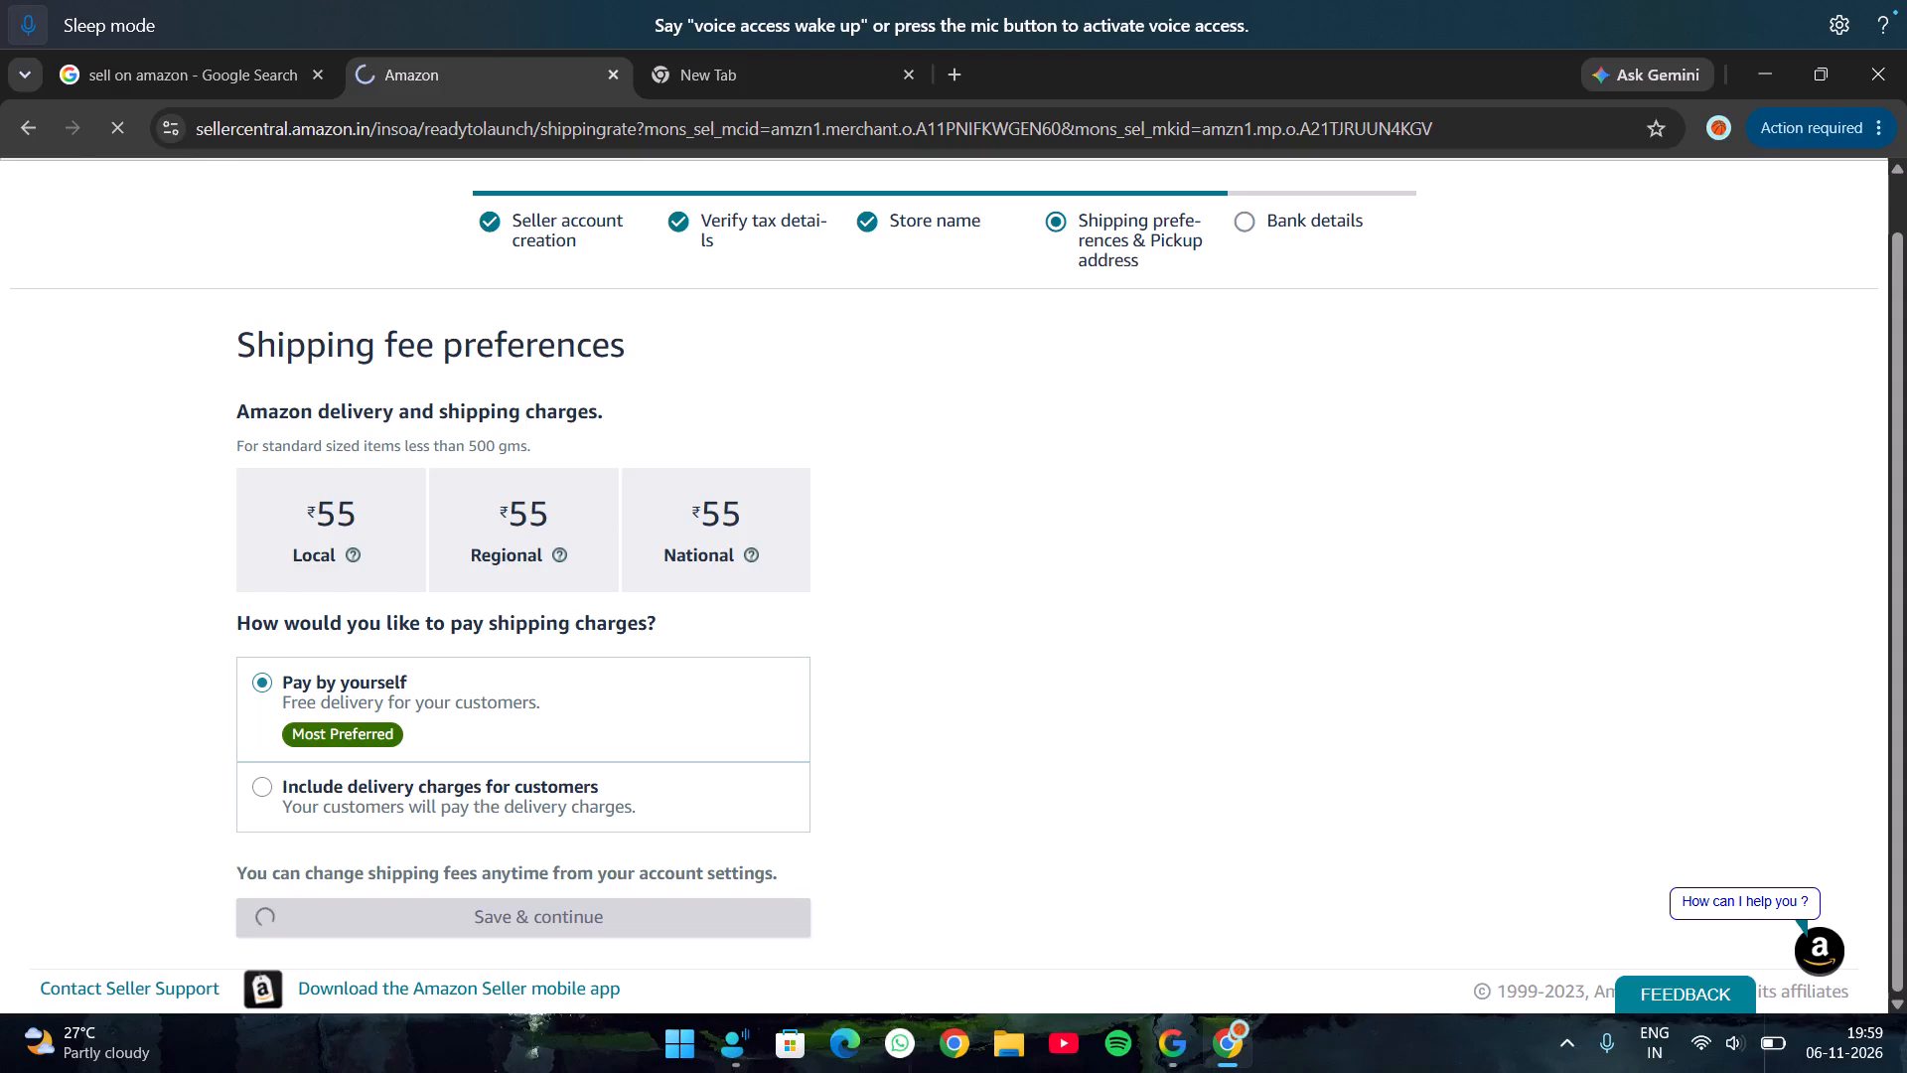
Clear the prefilled bank account number in the Add your bank account form.
scroll(691, 916, "down", 1)
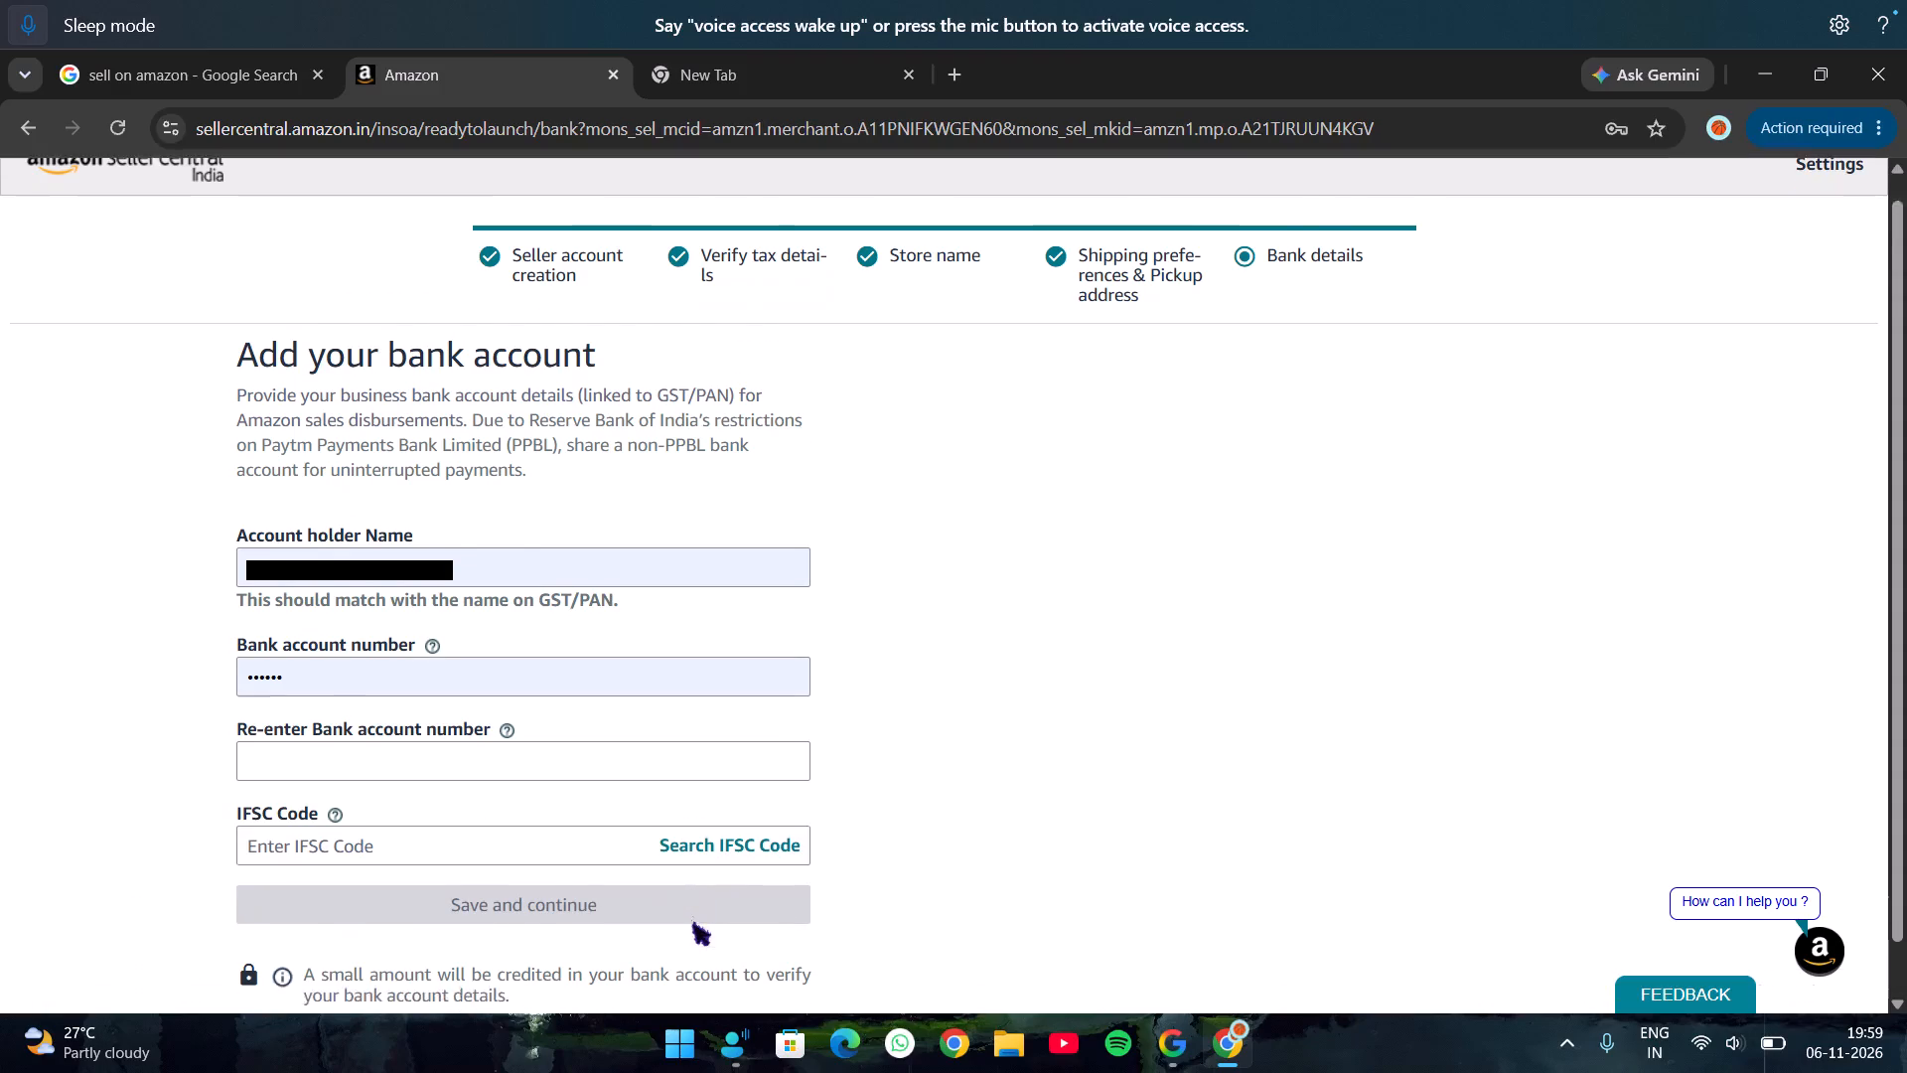
scroll(691, 916, "down", 1)
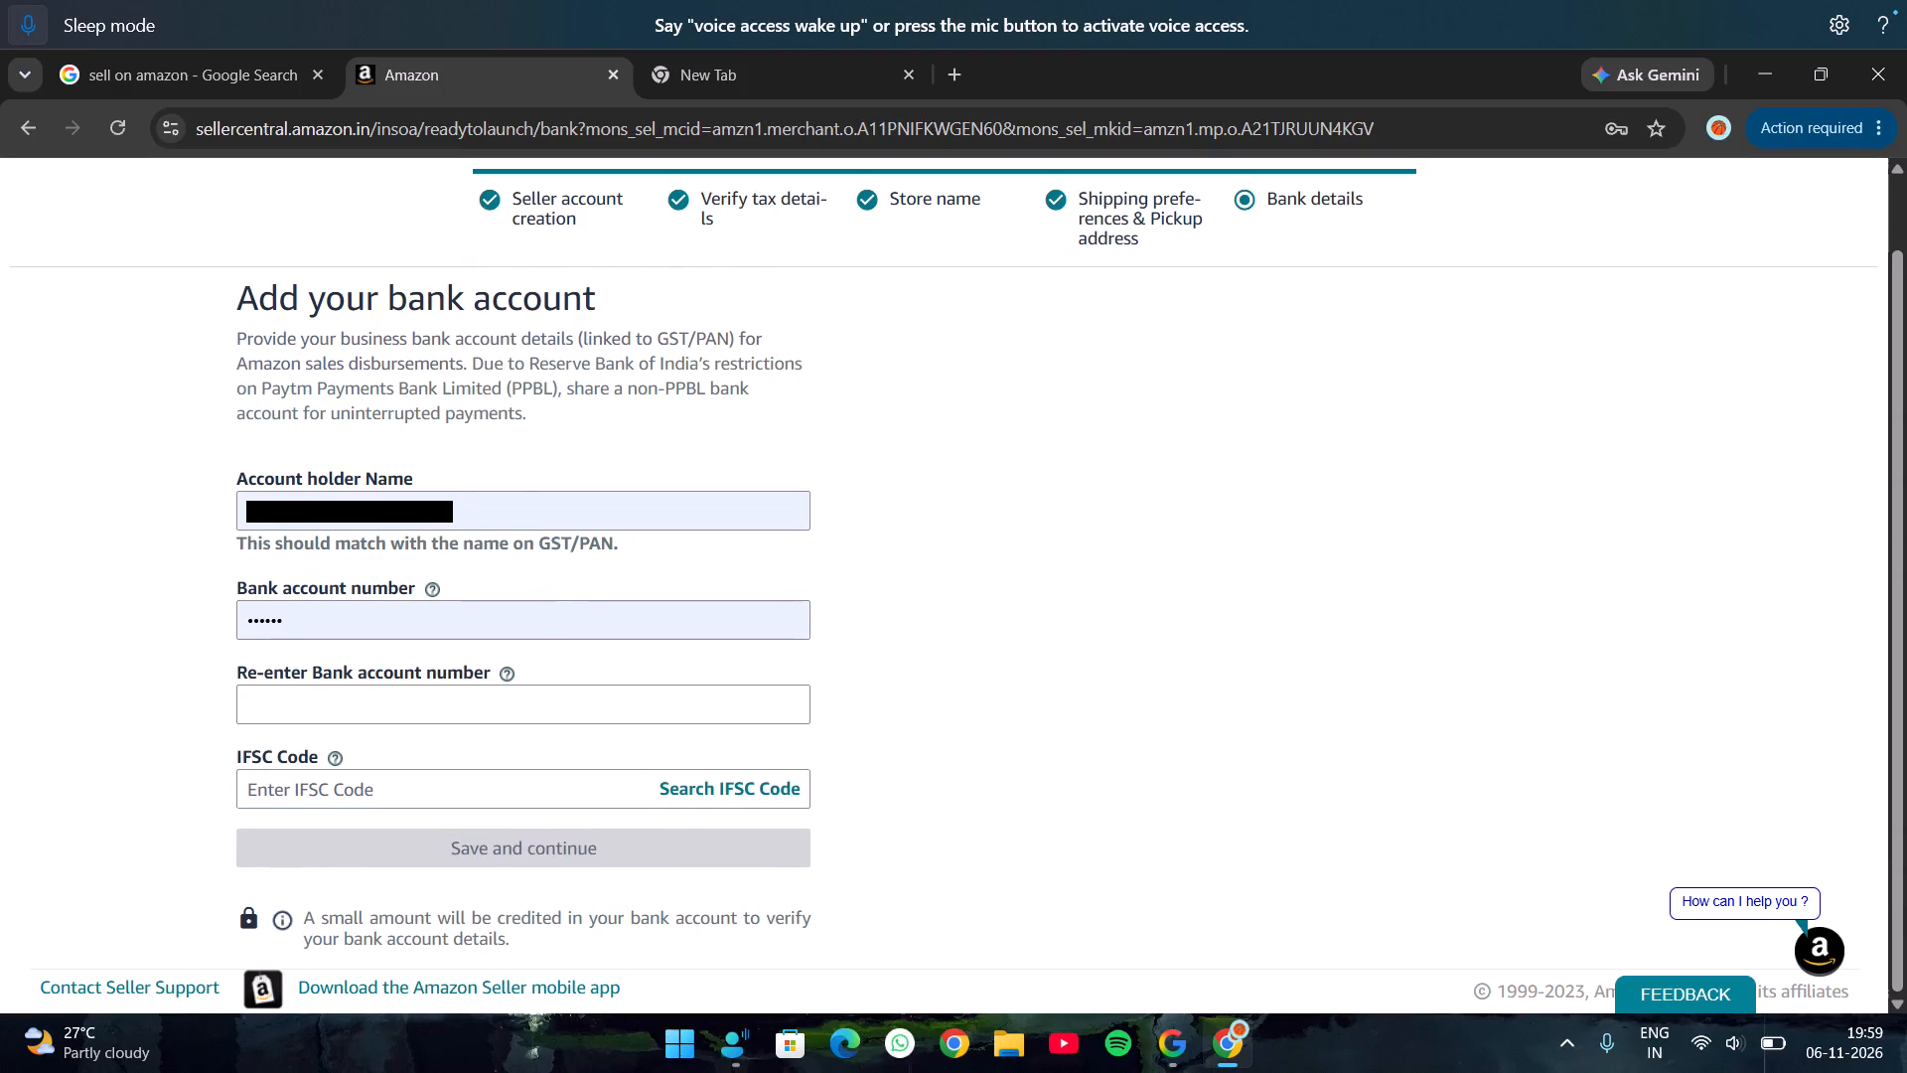
left_click(540, 625)
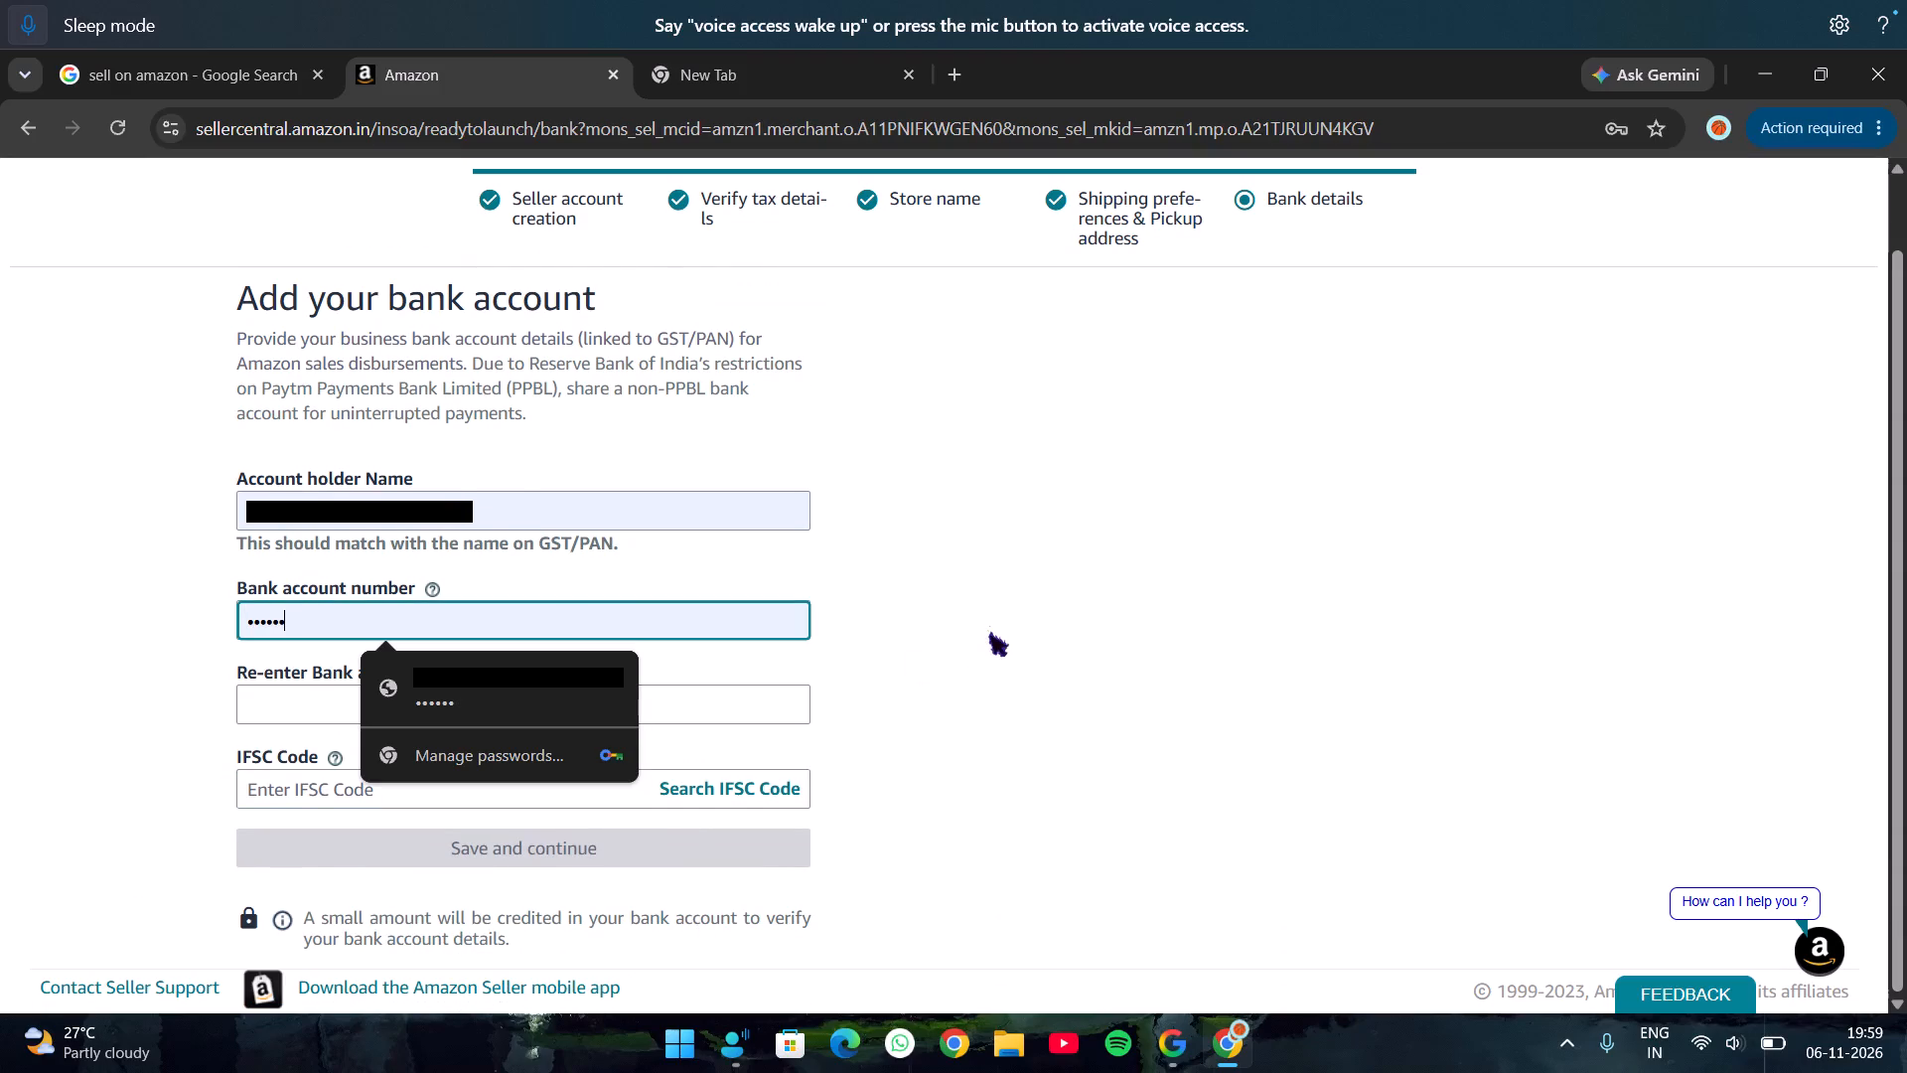
left_click(988, 627)
key("BackSpace")
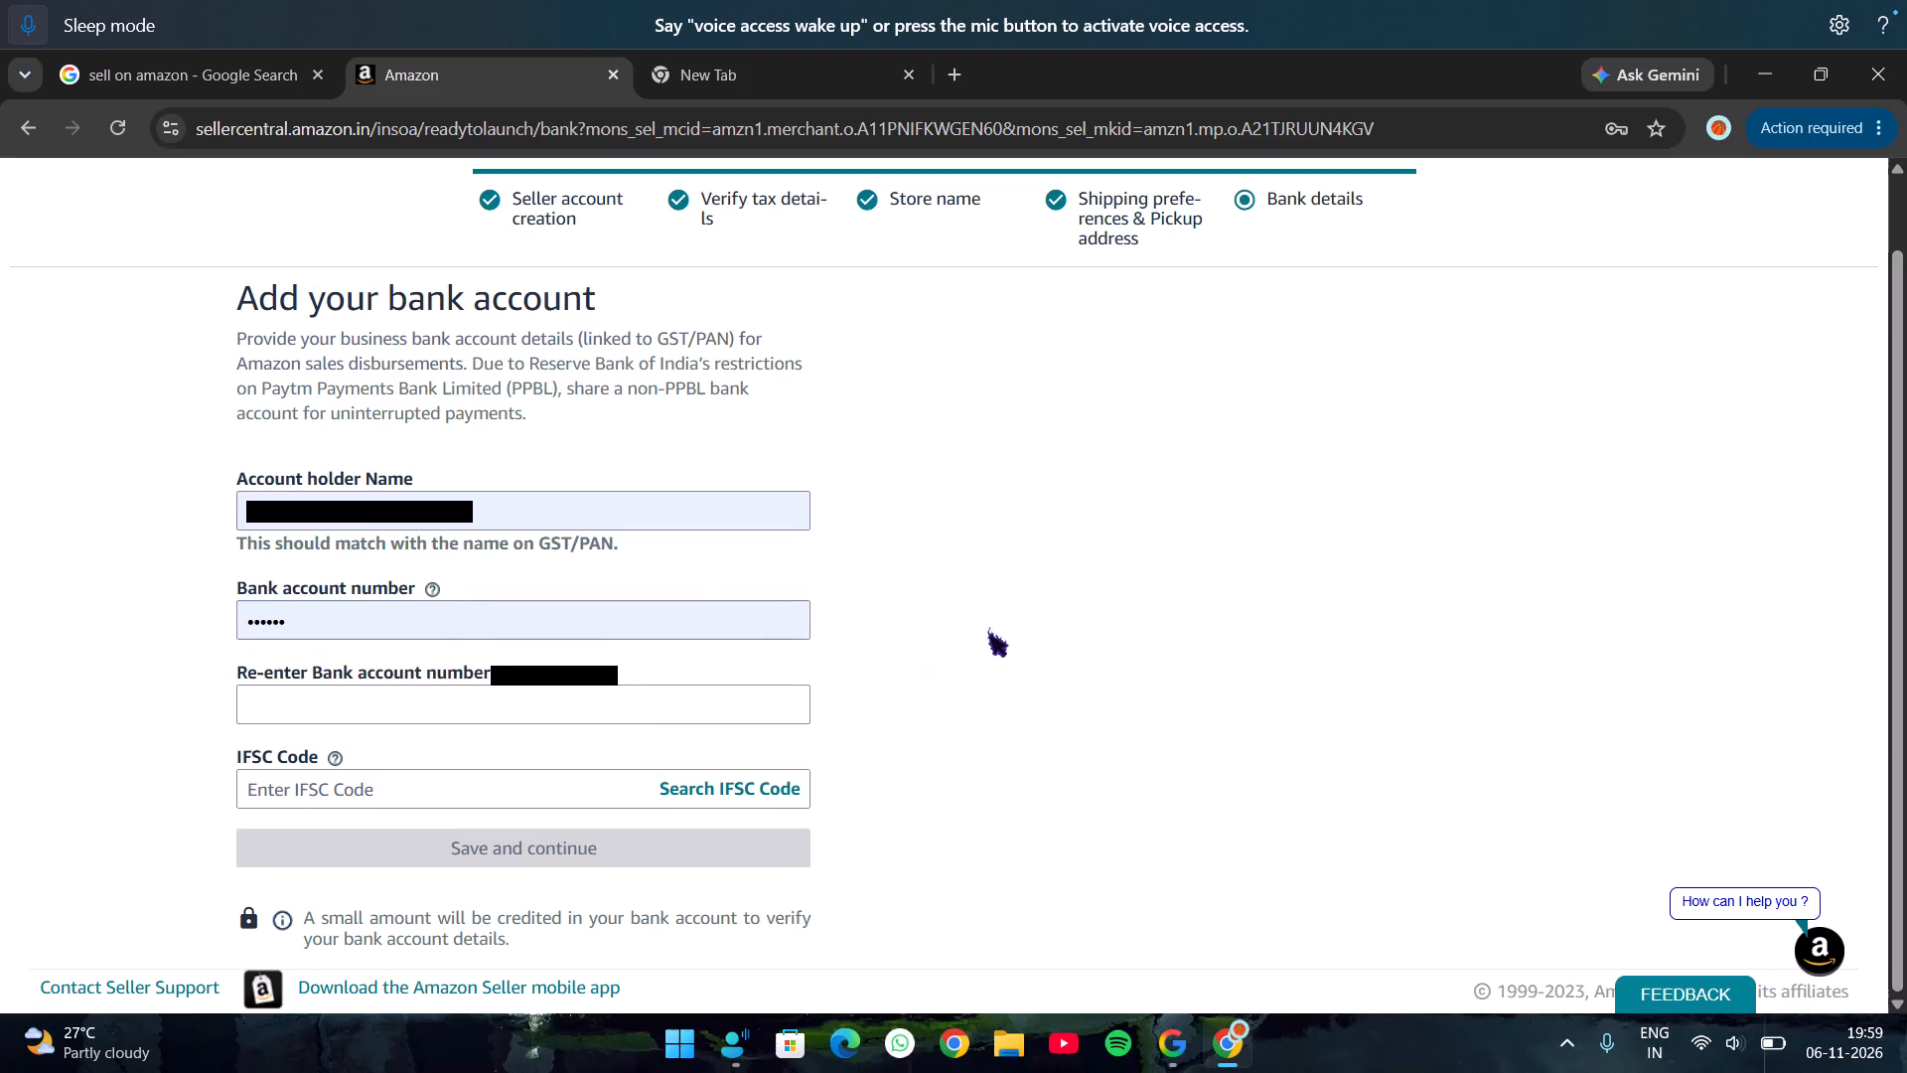
left_click(796, 623)
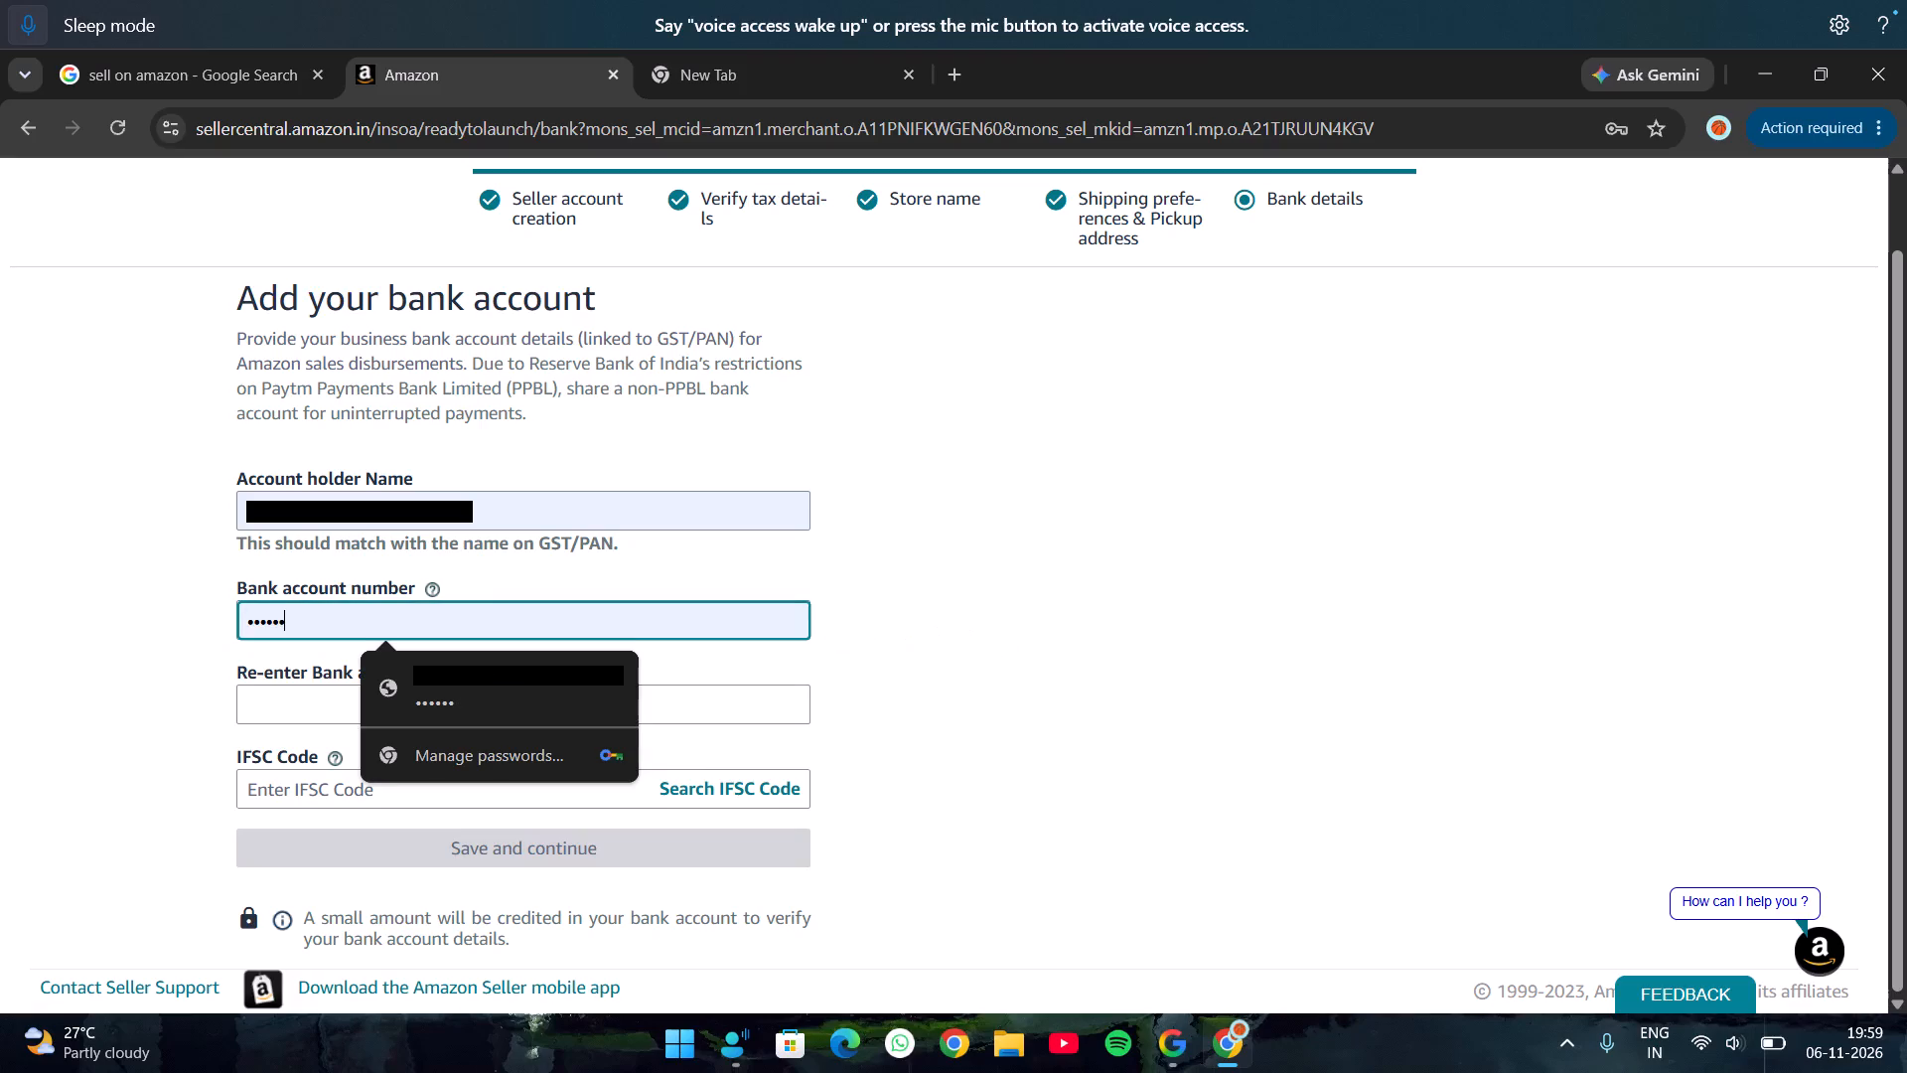
key("BackSpace")
key("BackSpace")
key("BackSpace")
key("BackSpace")
key("BackSpace")
key("BackSpace")
key("BackSpace")
key("BackSpace")
key("BackSpace")
key("BackSpace")
key("BackSpace")
key("BackSpace")
key("BackSpace")
key("BackSpace")
key("BackSpace")
left_click(1068, 548)
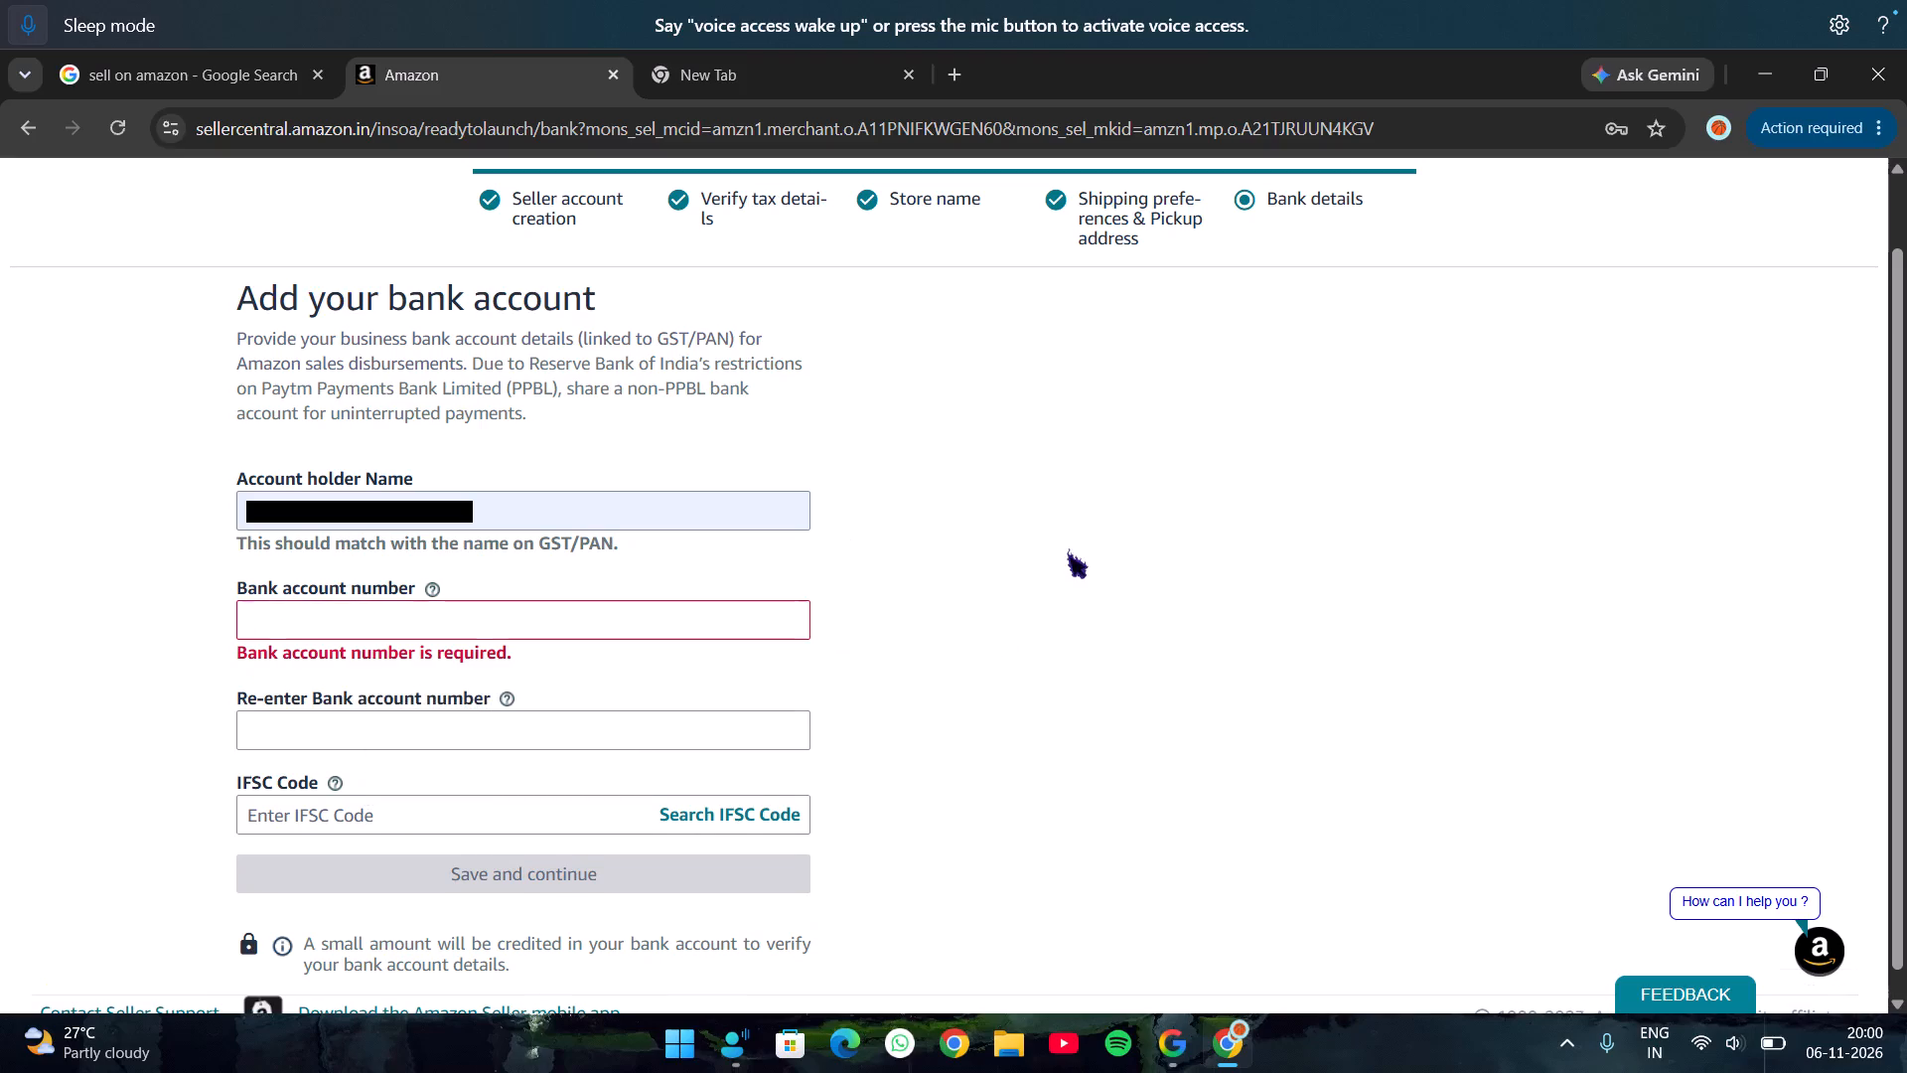
Clear the prefilled account holder name in the Add your bank account form.
left_click(522, 515)
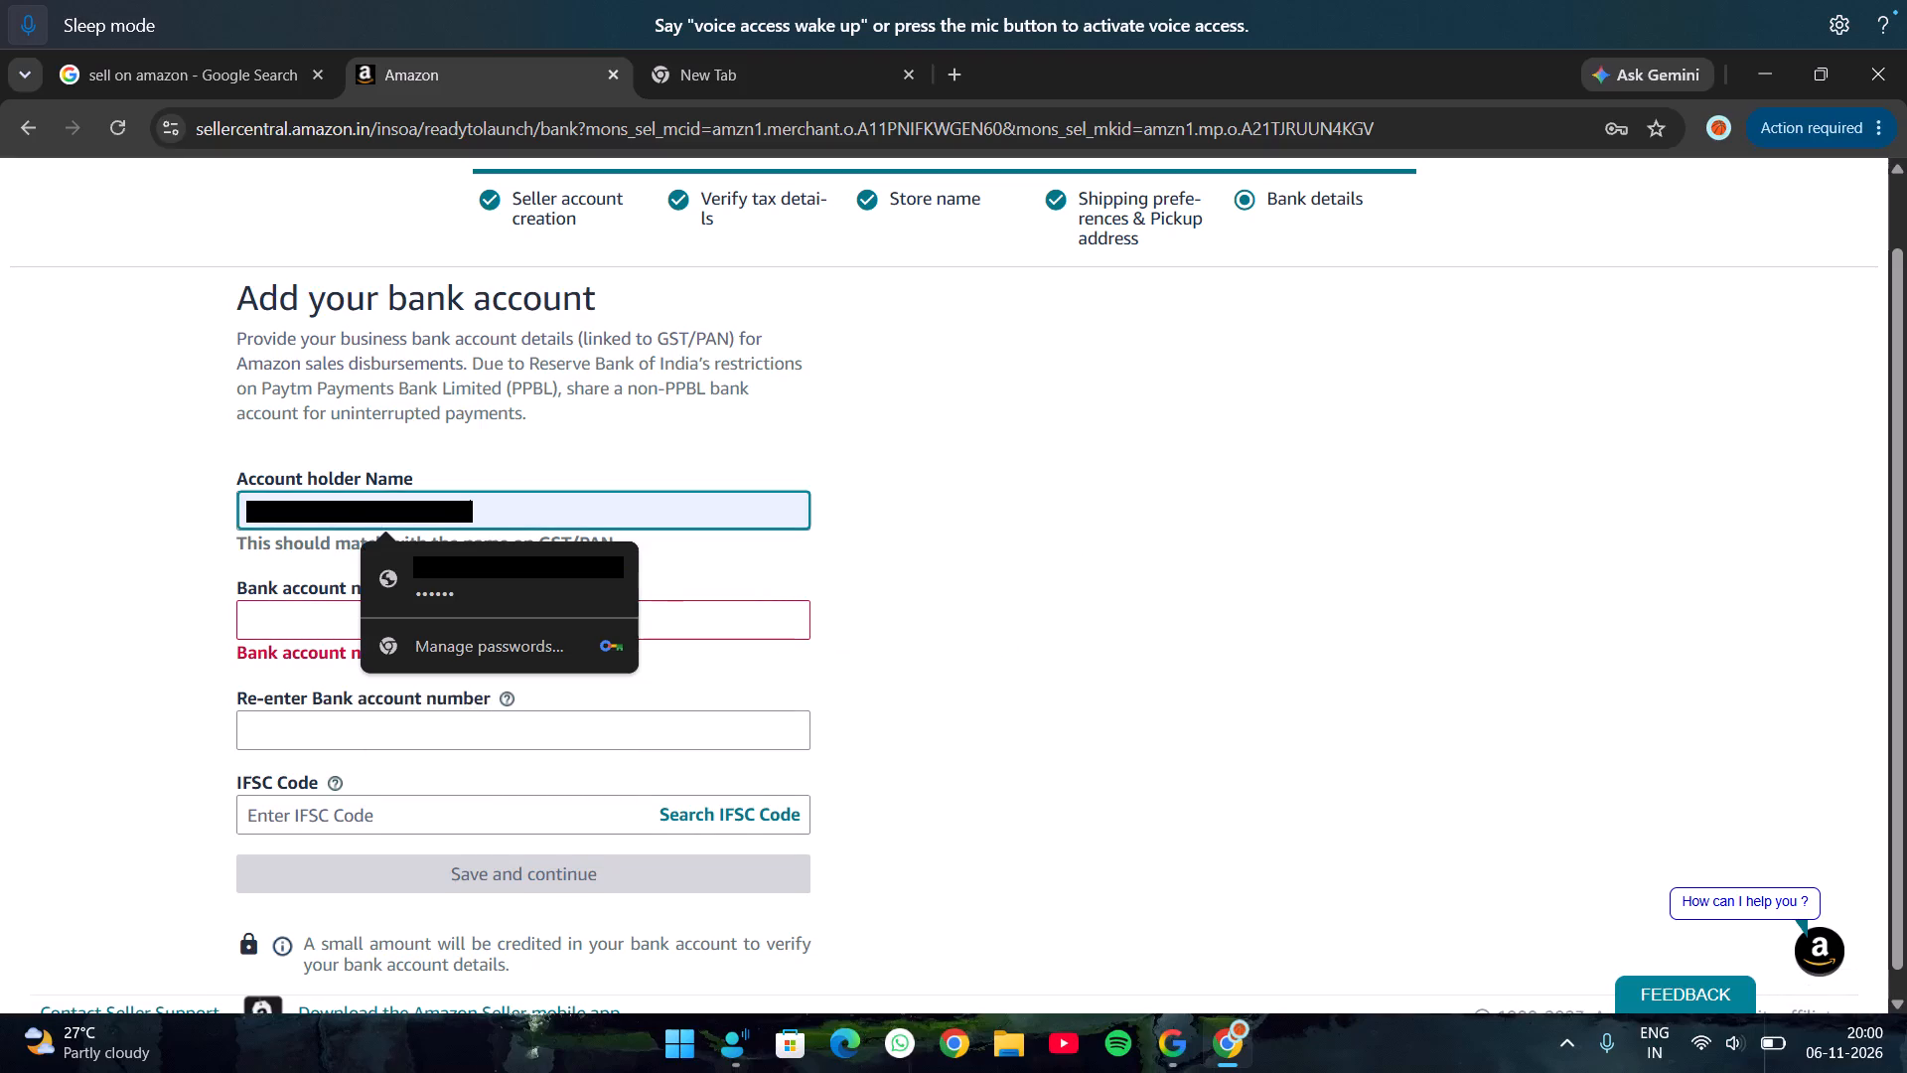
key("BackSpace")
key("BackSpace")
key("BackSpace")
key("BackSpace")
key("BackSpace")
key("BackSpace")
key("BackSpace")
key("BackSpace")
key("BackSpace")
key("BackSpace")
key("BackSpace")
key("BackSpace")
key("BackSpace")
key("BackSpace")
key("BackSpace")
key("BackSpace")
key("BackSpace")
key("BackSpace")
key("BackSpace")
key("BackSpace")
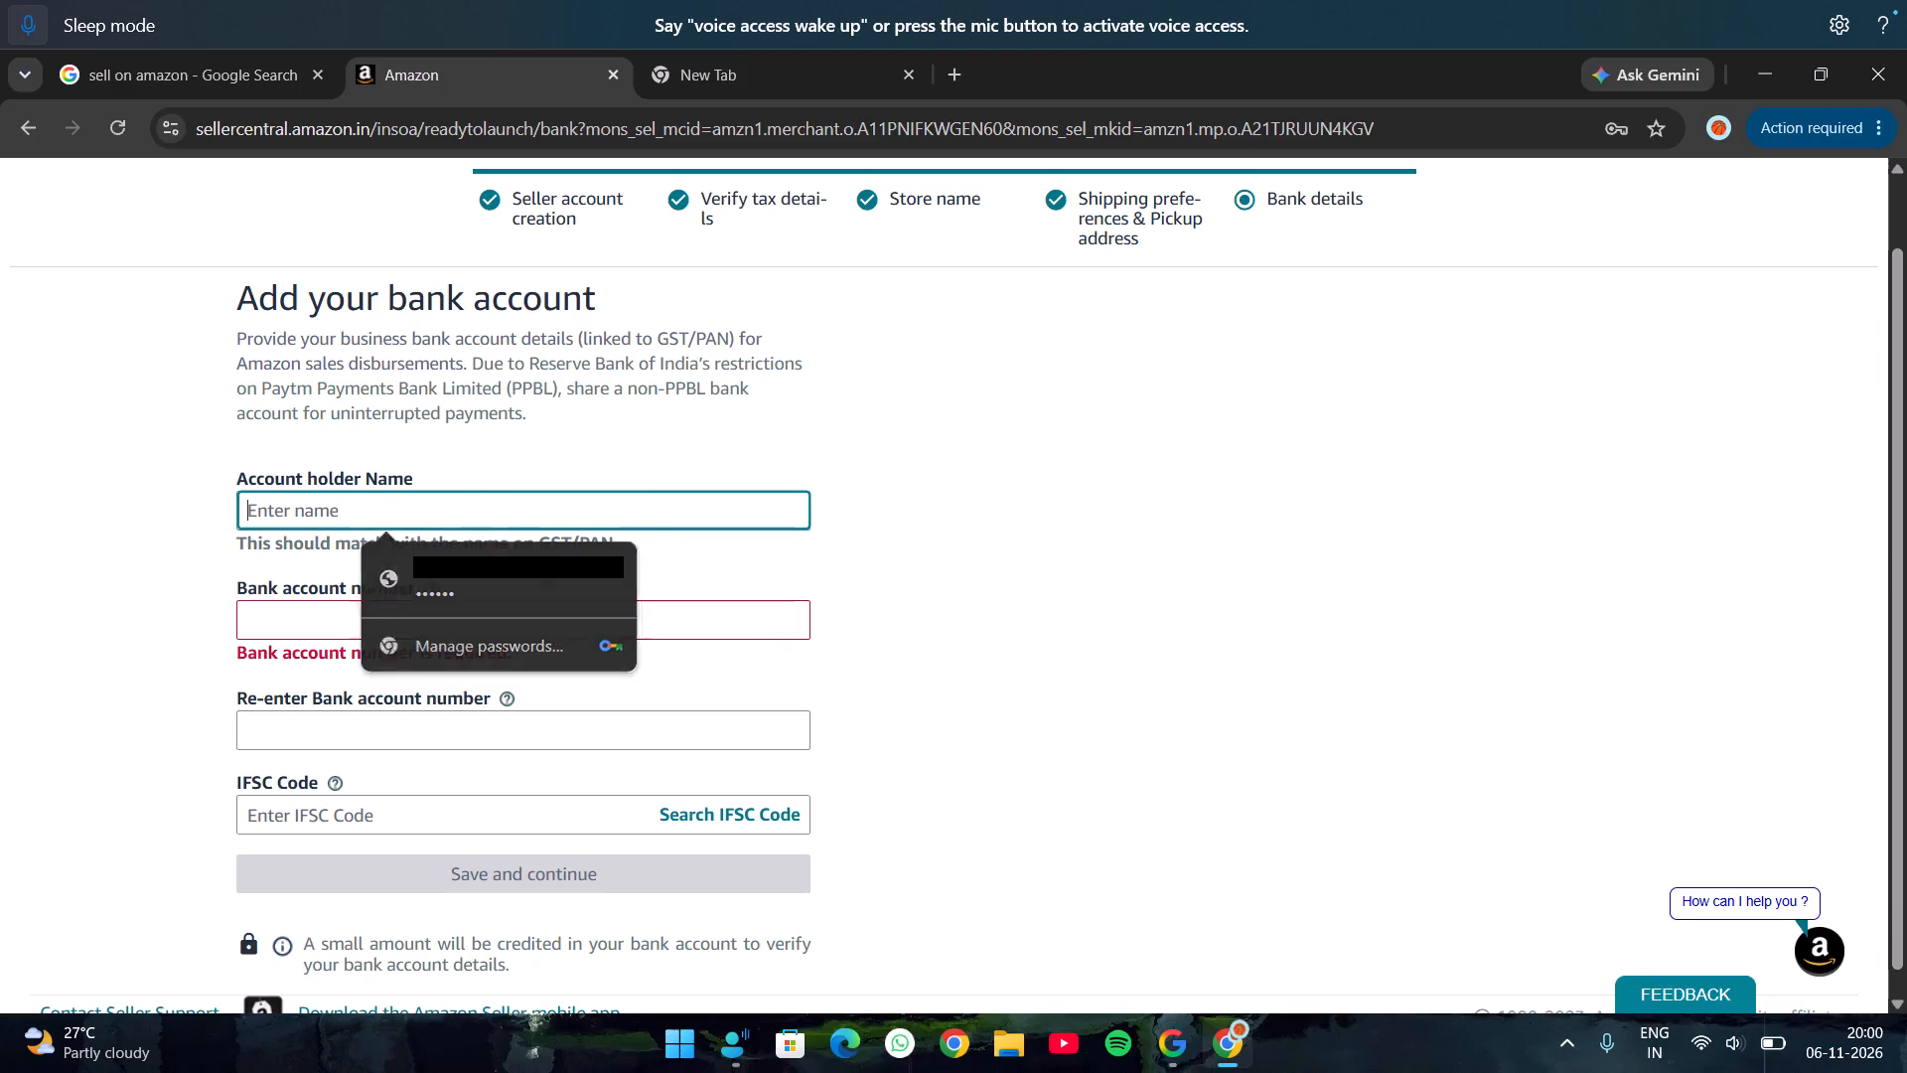
left_click(1015, 525)
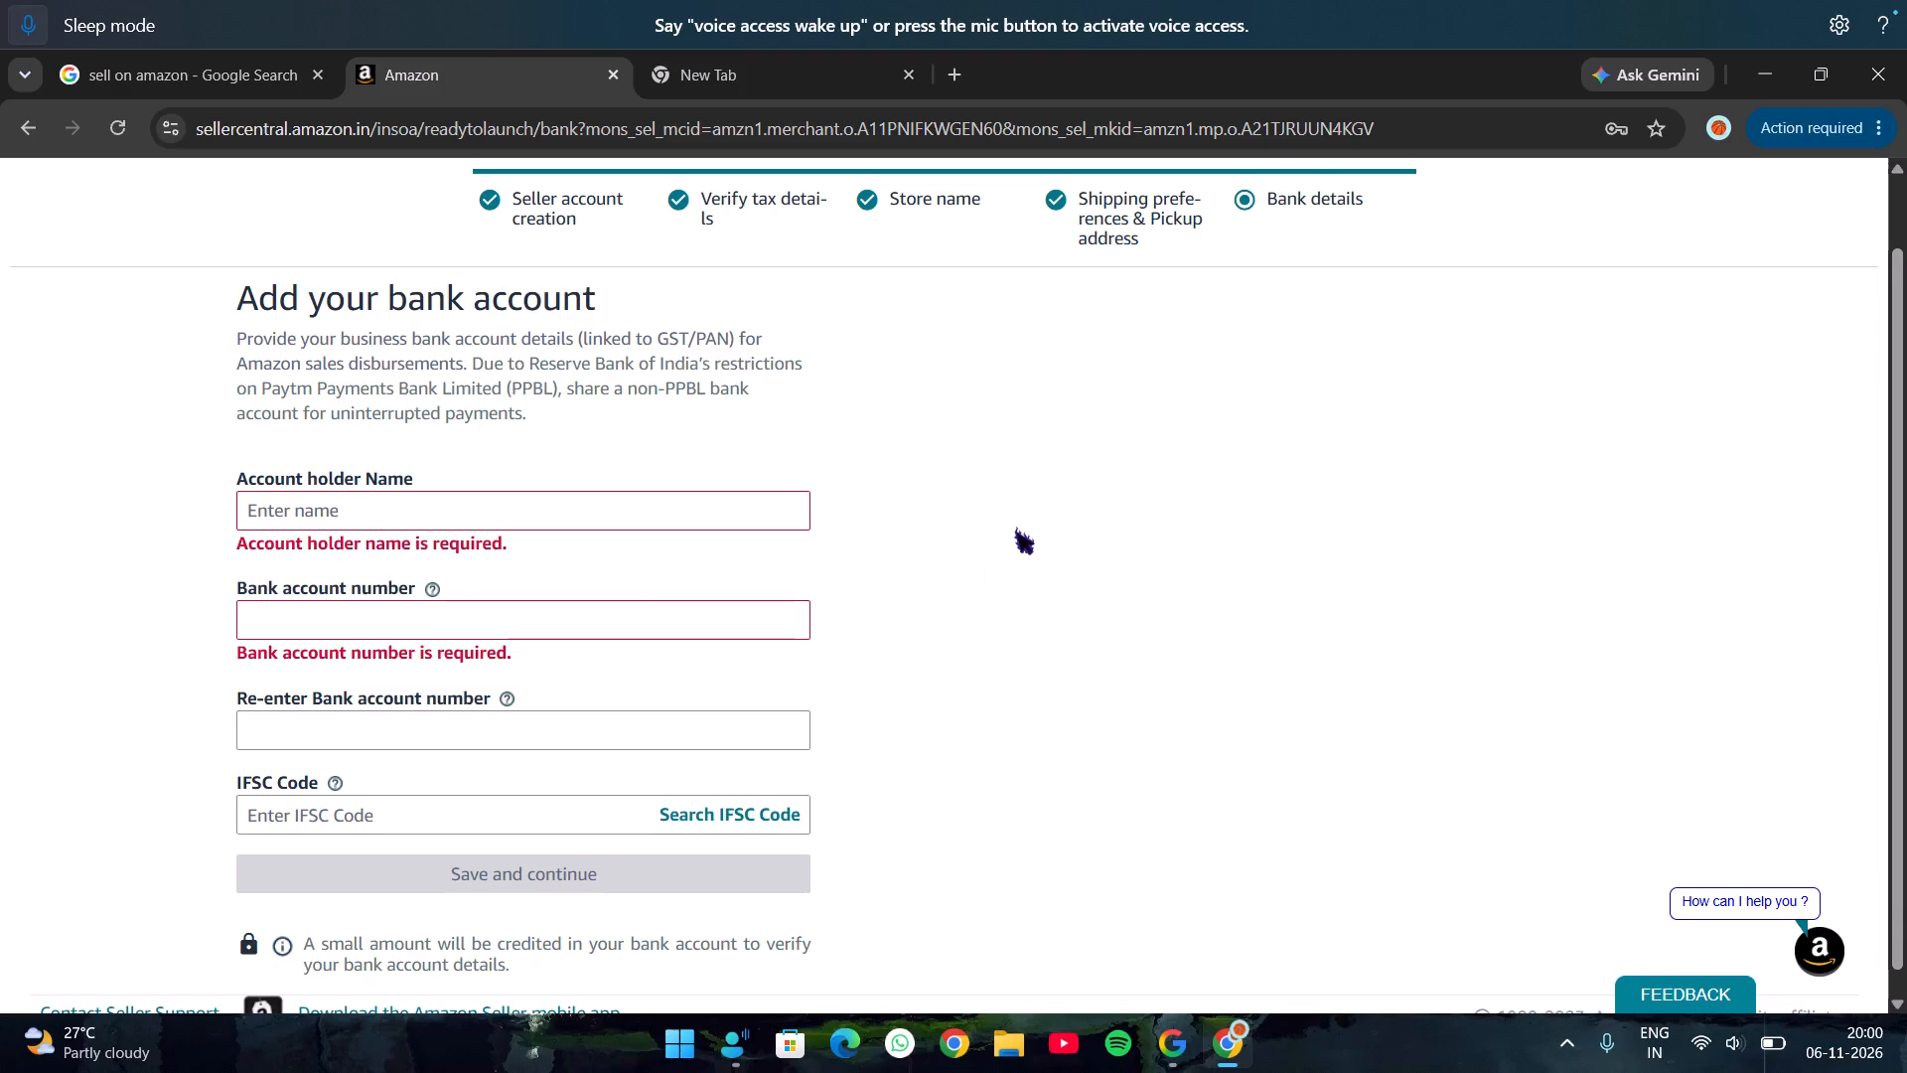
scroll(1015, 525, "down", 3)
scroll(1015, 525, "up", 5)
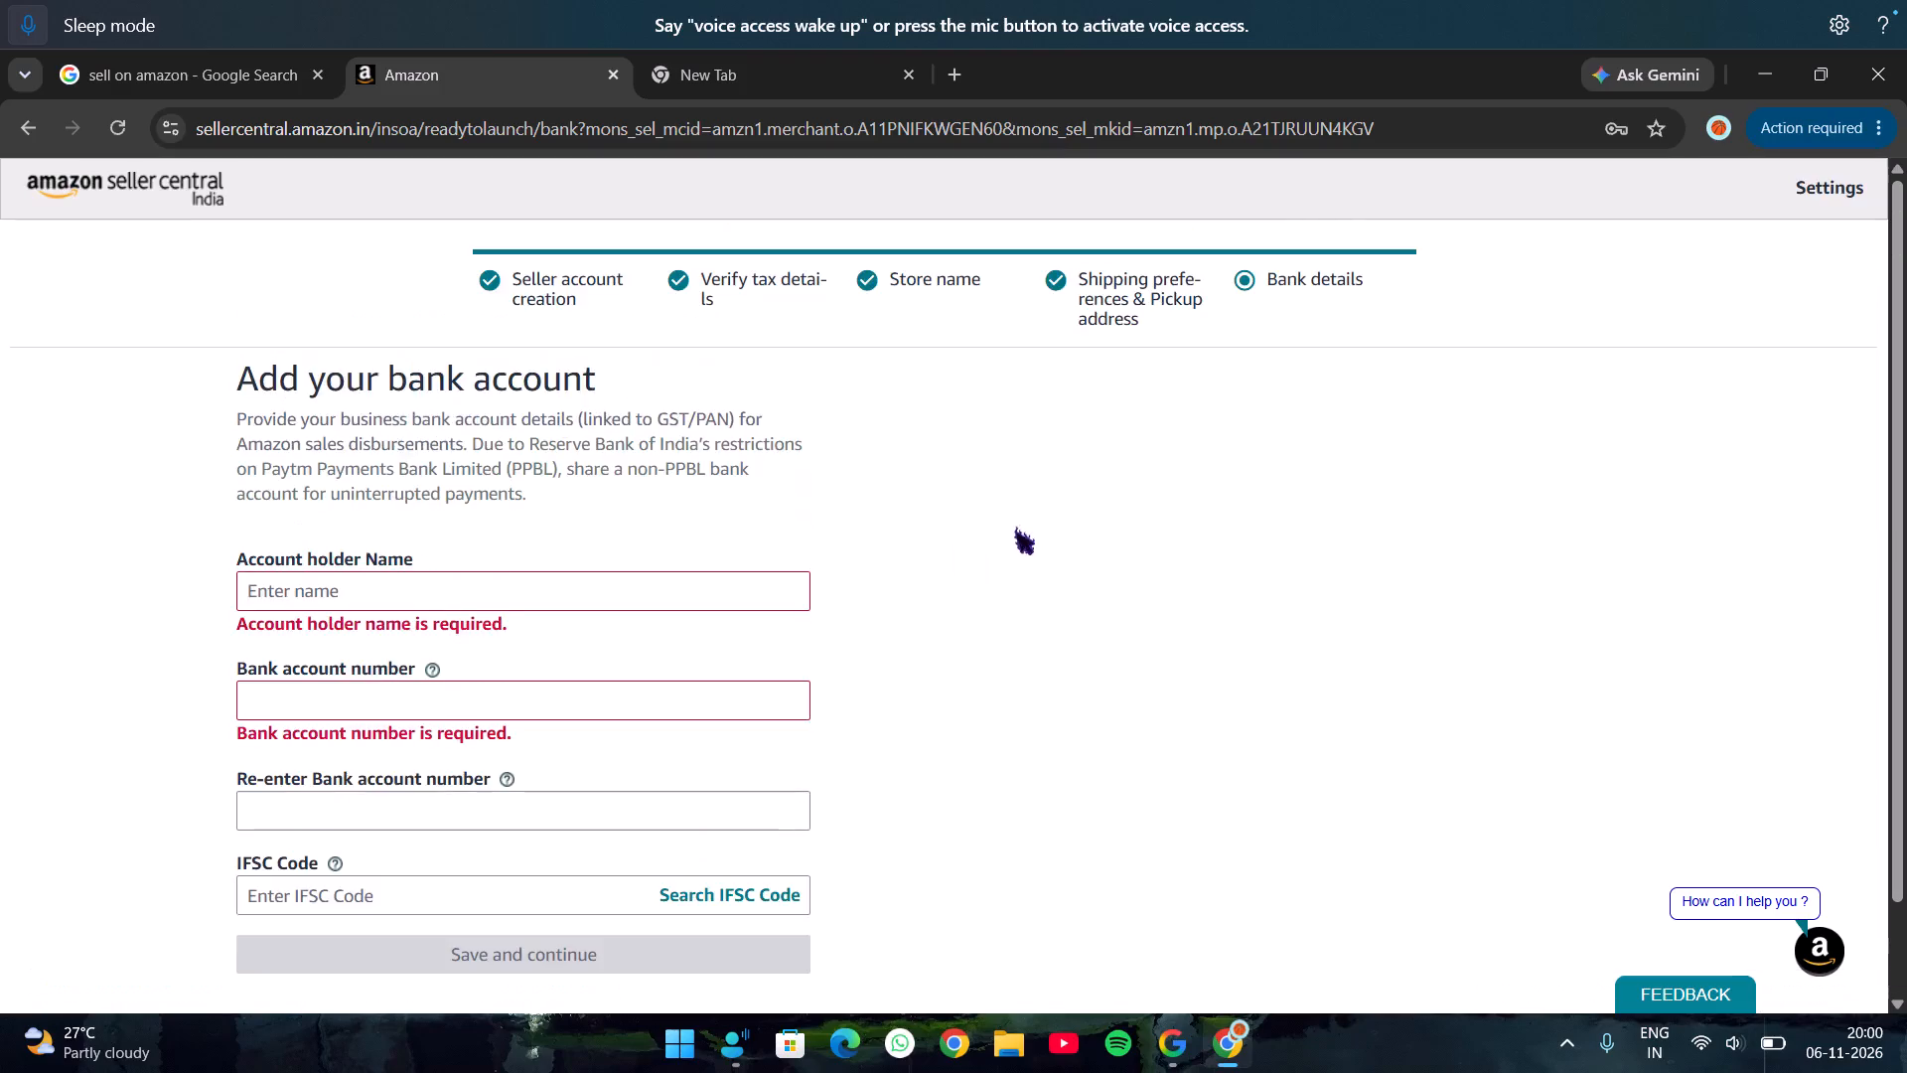